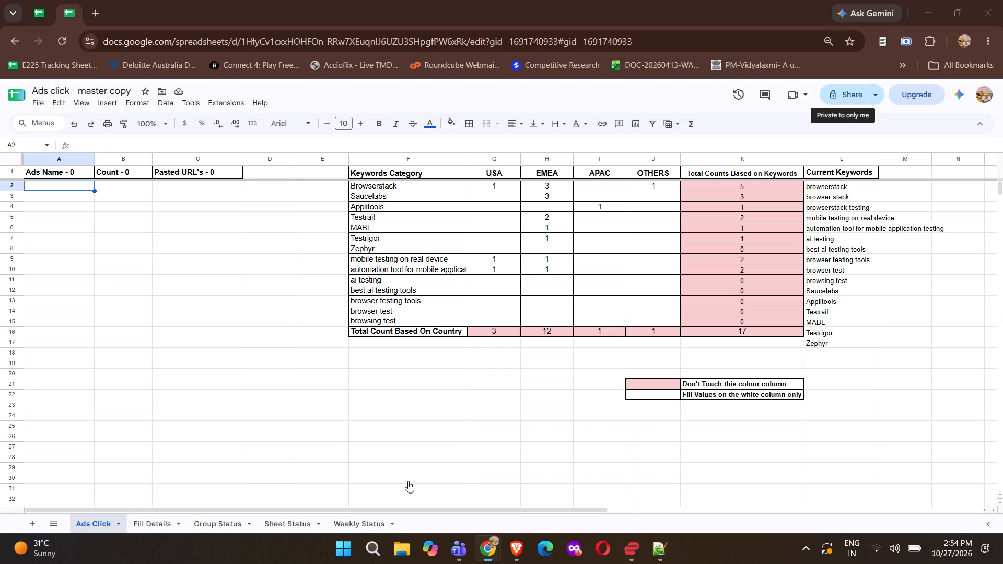
pyautogui.hotkey('ctrl', 'Tab')
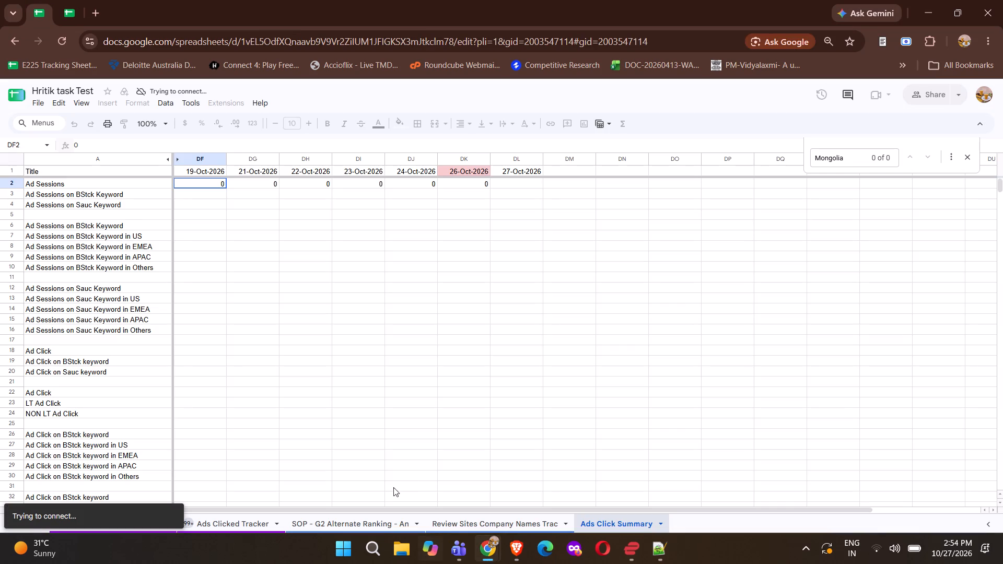
pyautogui.click(885, 553)
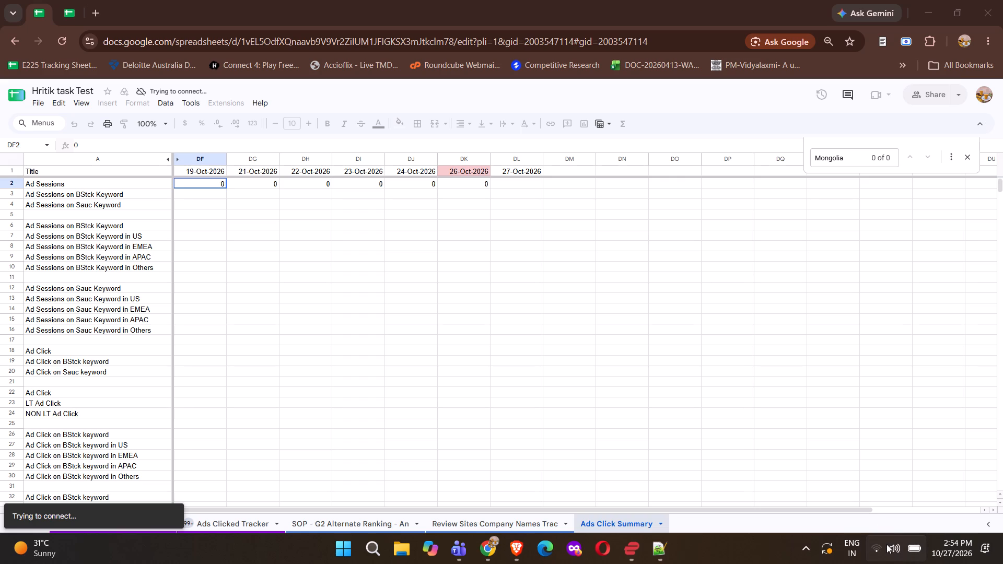
# Check the Wi-Fi connection in the system quick settings, then close them.
pyautogui.click(887, 544)
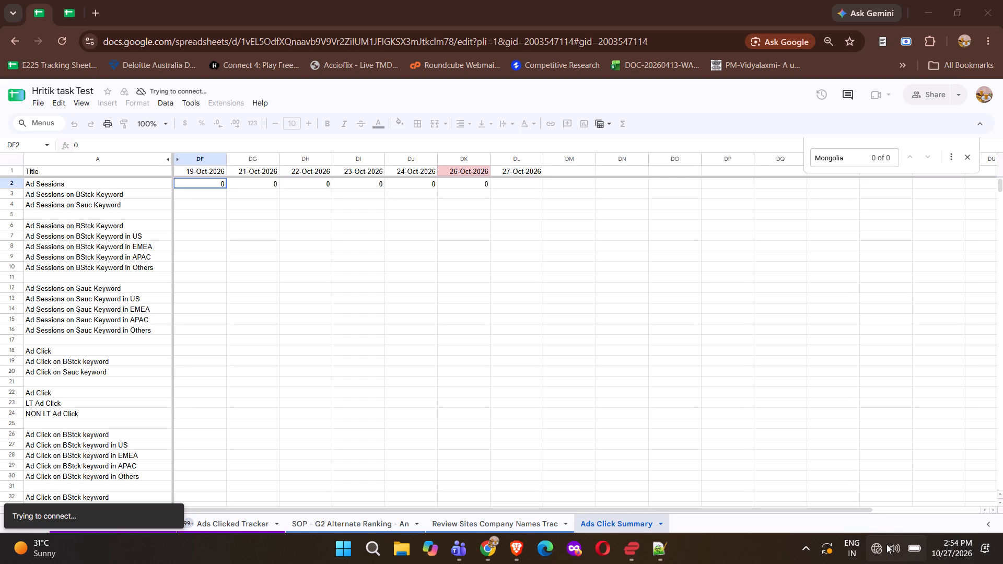
pyautogui.click(880, 554)
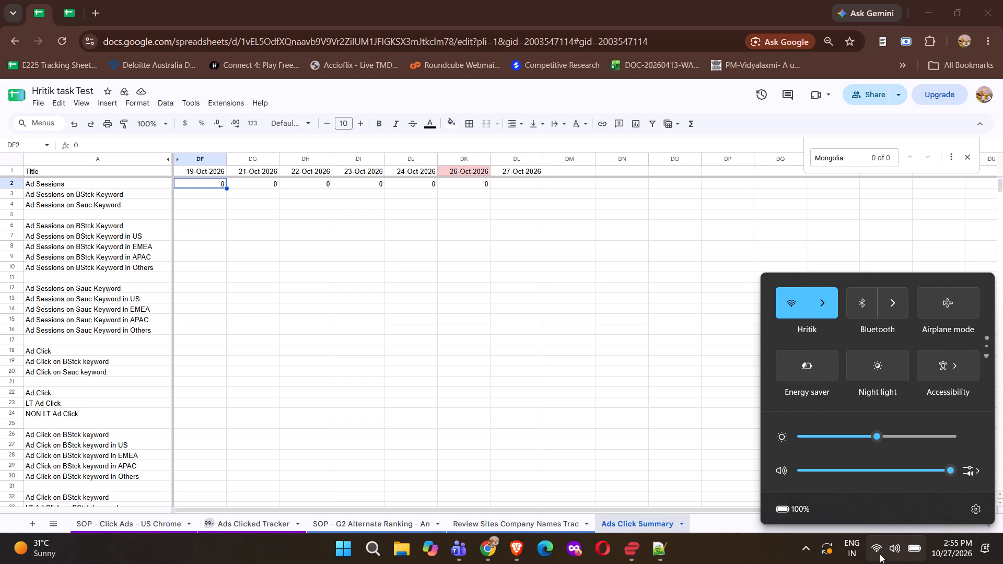
pyautogui.click(742, 563)
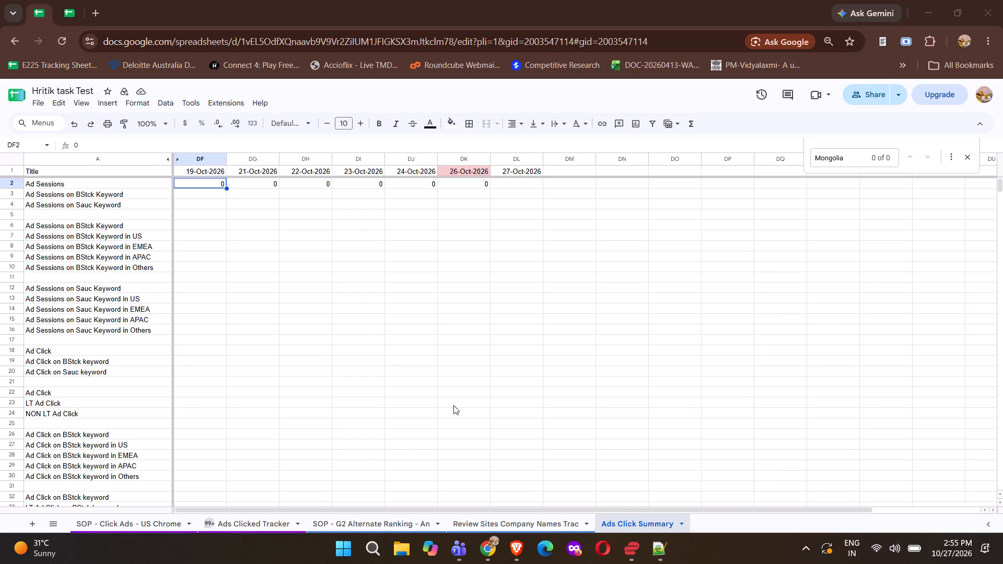
# Open the Review Sites Company Names Trac sheet in the task Test spreadsheet.
pyautogui.click(501, 521)
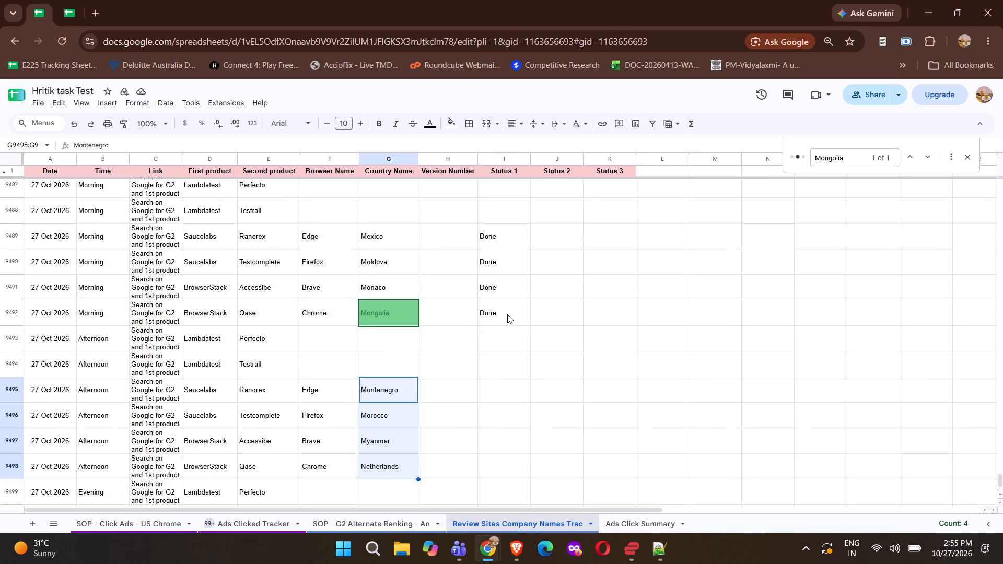
# Copy the Done status from the Mongolia row into Status 1 for the four 27 Oct 2026 afternoon rows, Montenegro to Netherlands.
pyautogui.click(507, 314)
pyautogui.hotkey('ctrl', 'c')
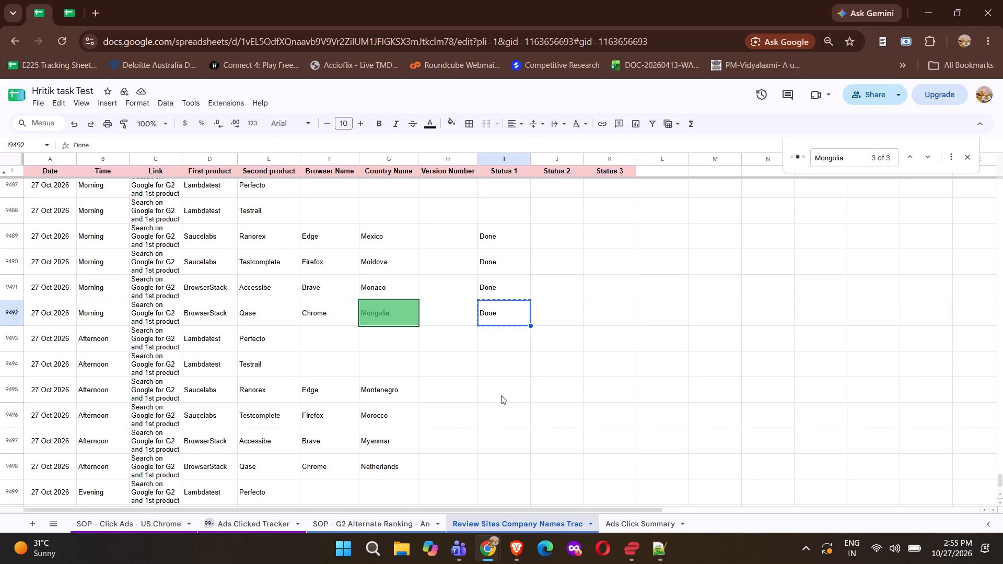
pyautogui.click(501, 395)
pyautogui.hotkey('shift', 'Down')
pyautogui.hotkey('shift', 'Down')
pyautogui.hotkey('shift', 'Down')
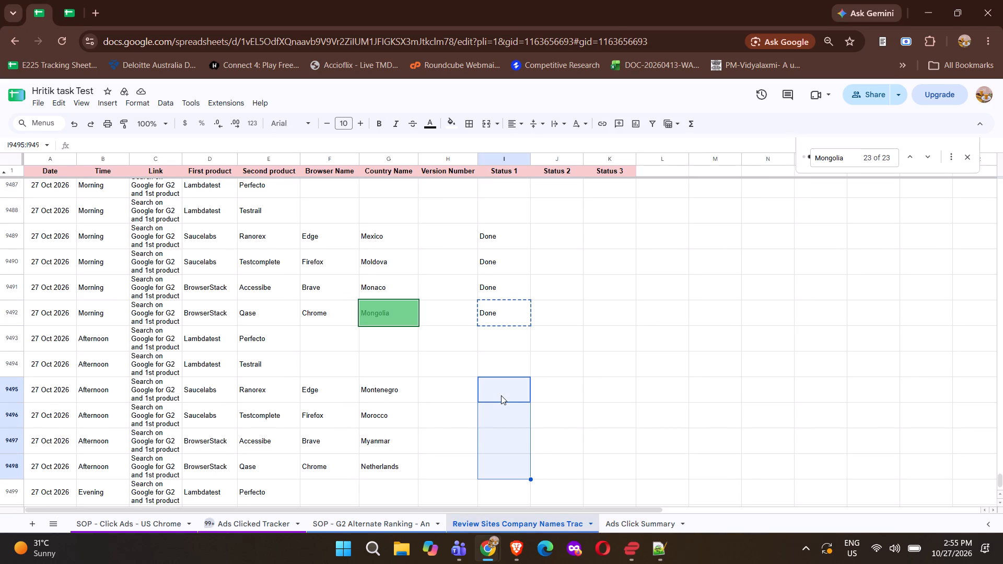
pyautogui.hotkey('ctrl', 'v')
# Search the sheet for the last afternoon country, Netherlands, and go to its previous occurrence.
pyautogui.scroll(-3, 393, 407)
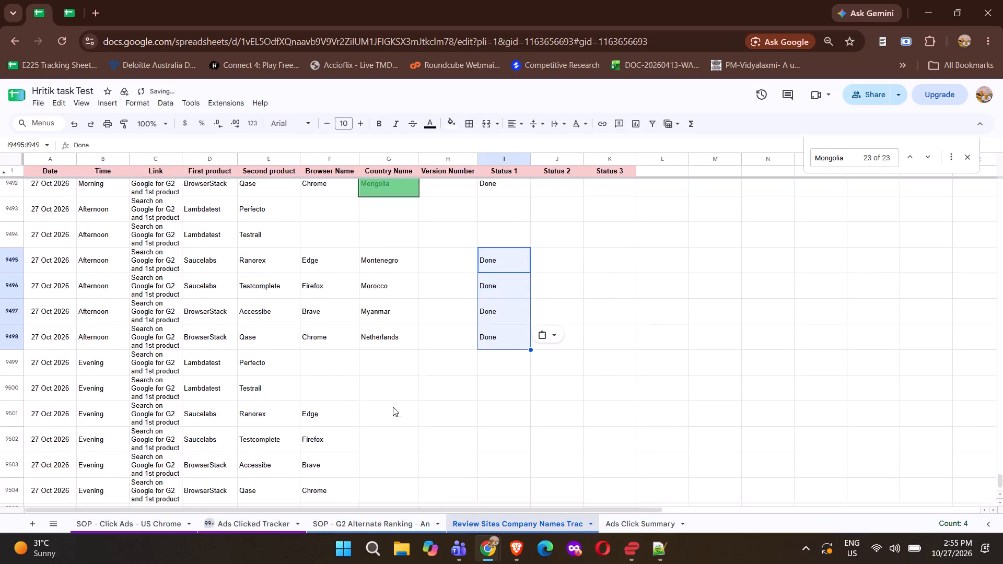
pyautogui.scroll(-1, 393, 407)
pyautogui.click(390, 251)
pyautogui.hotkey('ctrl', 'c')
pyautogui.hotkey('ctrl', 'f')
pyautogui.hotkey('ctrl', 'v')
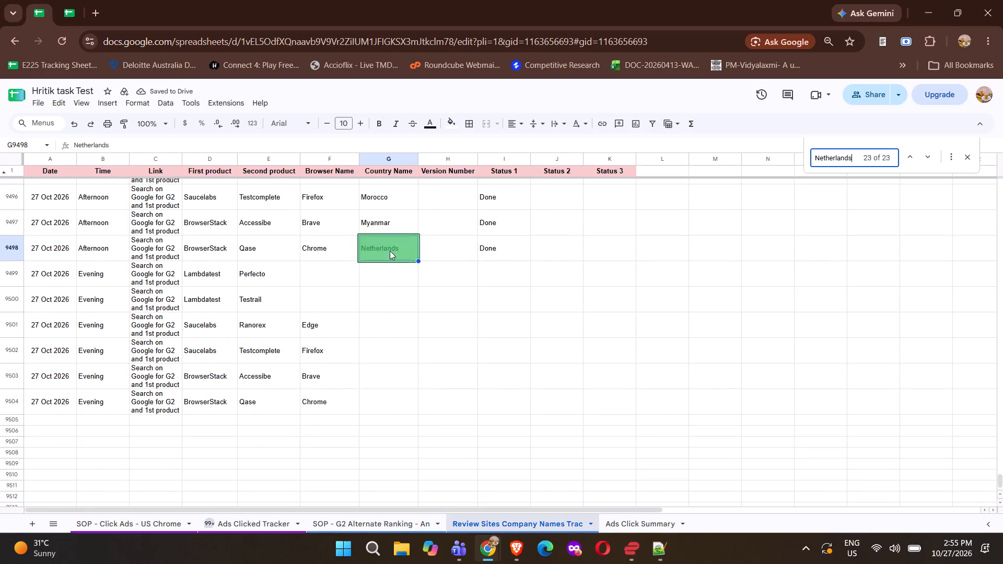
pyautogui.click(912, 160)
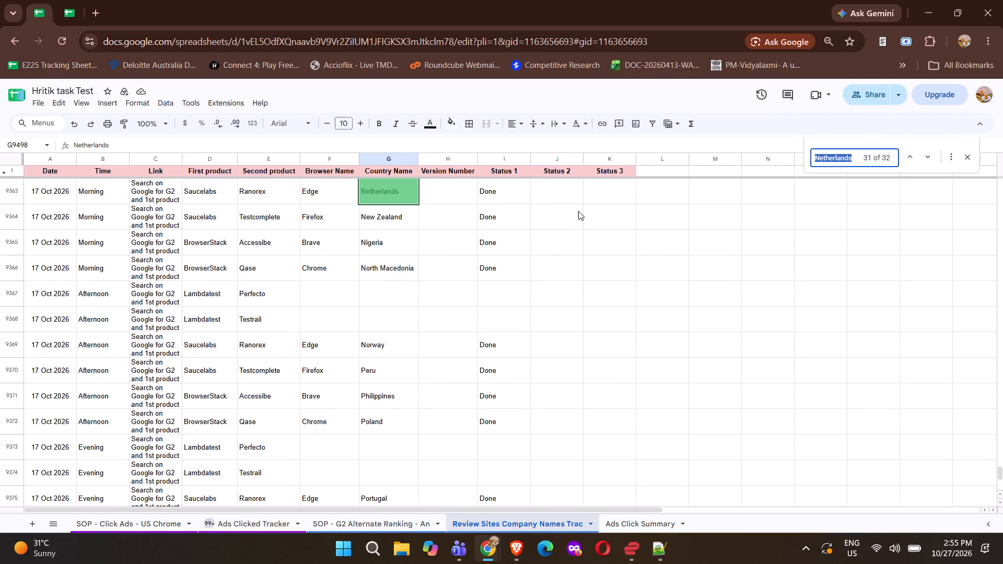
# Copy New Zealand, Nigeria, North Macedonia and Norway from the 17 Oct 2026 rows into Country Name for the 27 Oct evening rows, starting at G9501.
pyautogui.click(380, 217)
pyautogui.keyDown('ctrl'); pyautogui.click(379, 249); pyautogui.keyUp('ctrl')
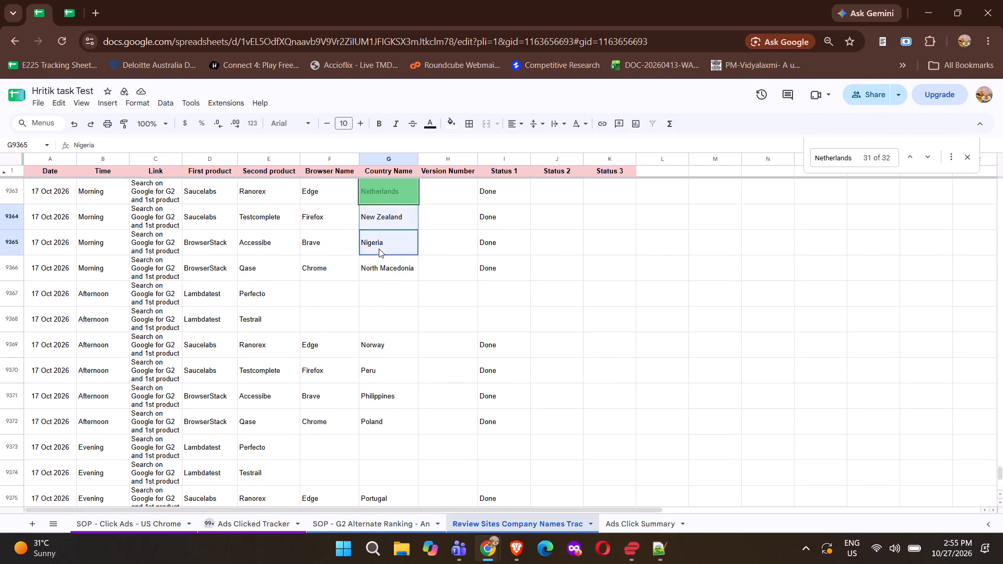
pyautogui.keyDown('ctrl'); pyautogui.click(377, 261); pyautogui.keyUp('ctrl')
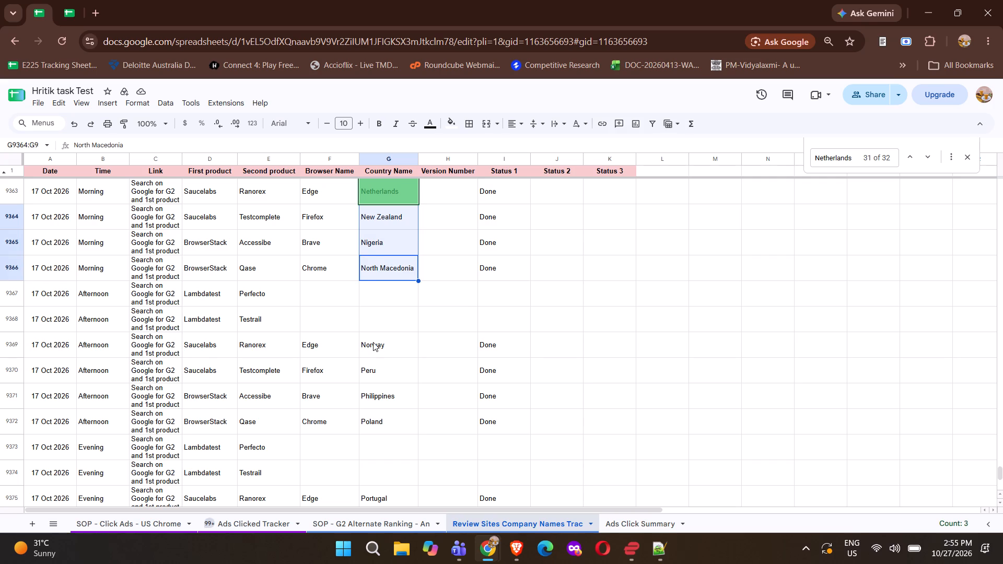
pyautogui.keyDown('ctrl'); pyautogui.click(373, 342); pyautogui.keyUp('ctrl')
pyautogui.hotkey('ctrl', 'c')
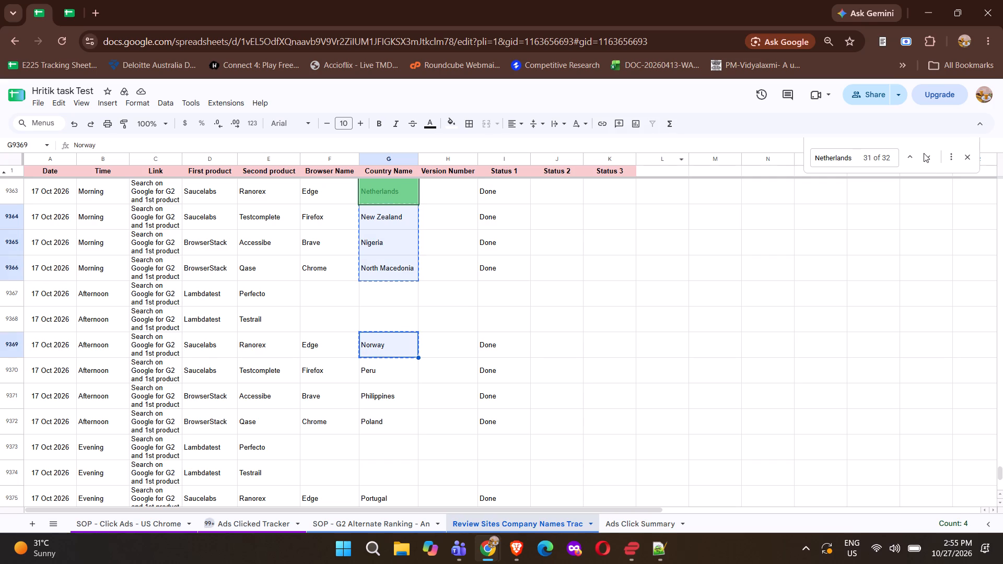
pyautogui.click(930, 158)
pyautogui.scroll(-4, 588, 391)
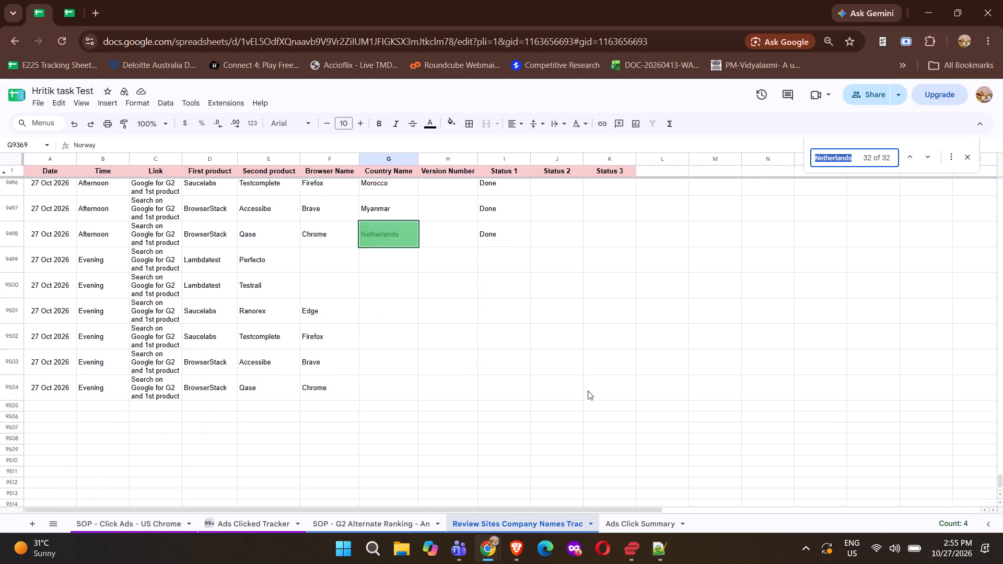
pyautogui.click(401, 265)
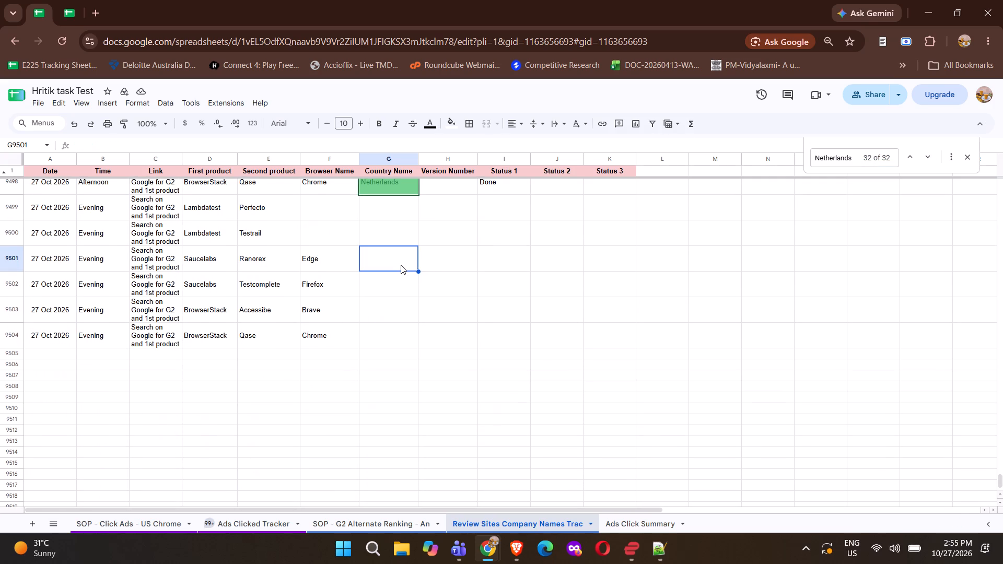
pyautogui.hotkey('ctrl', 'v')
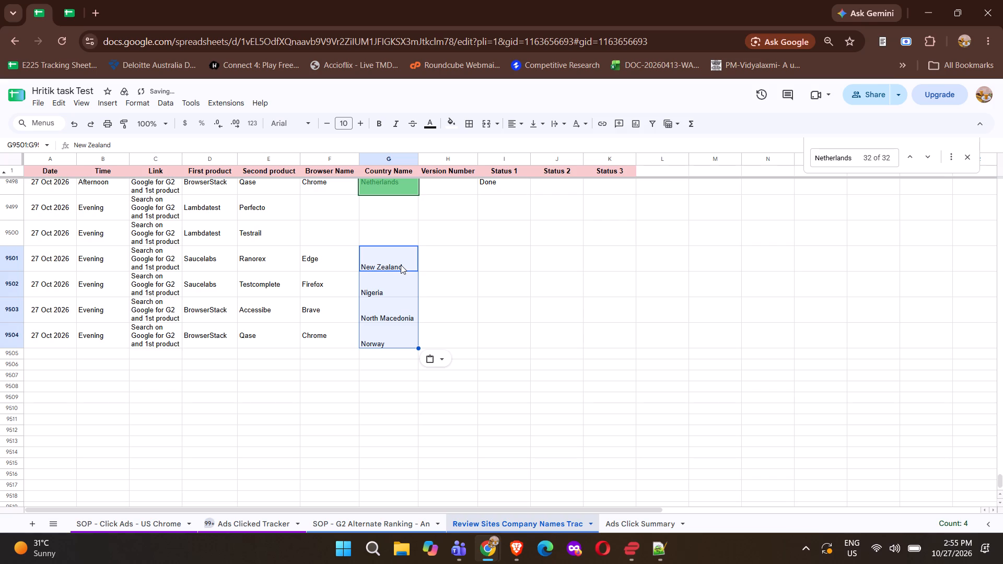
# Vertically align the four pasted country names to the middle of their cells.
pyautogui.click(538, 122)
pyautogui.click(551, 143)
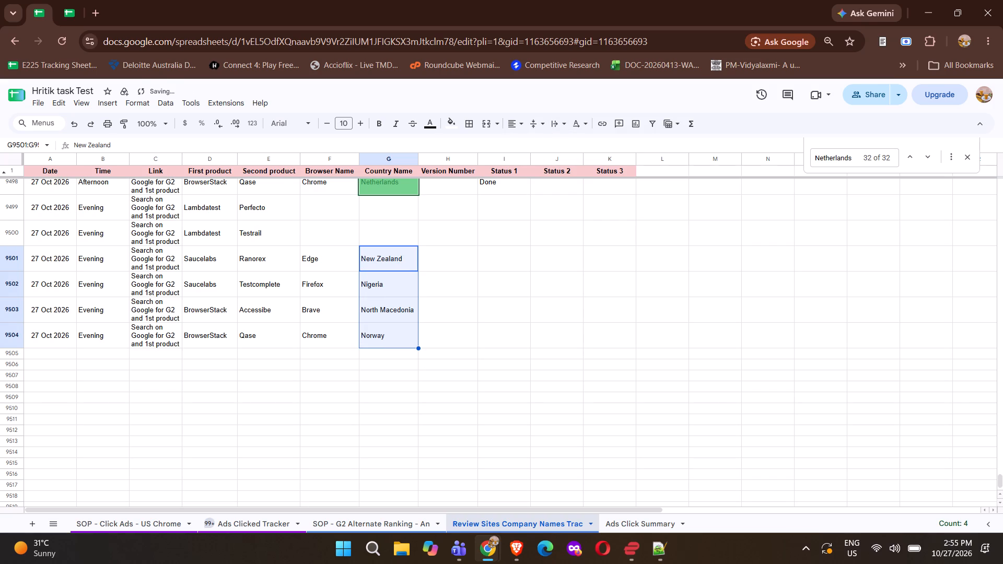
# Switch to the Ads click - master copy spreadsheet and view its Ads Click sheet.
pyautogui.hotkey('ctrl', 'Tab')
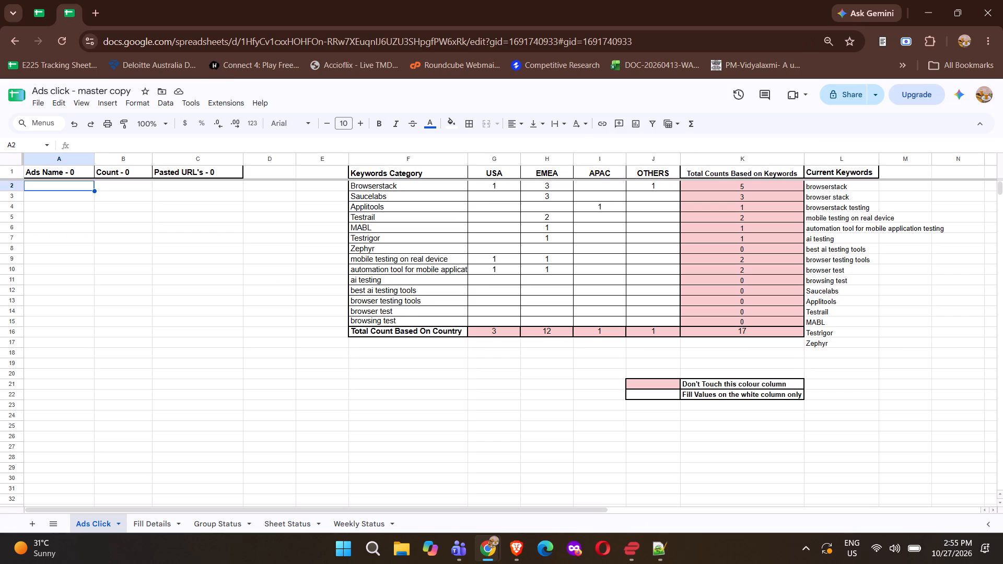
pyautogui.scroll(1, 411, 319)
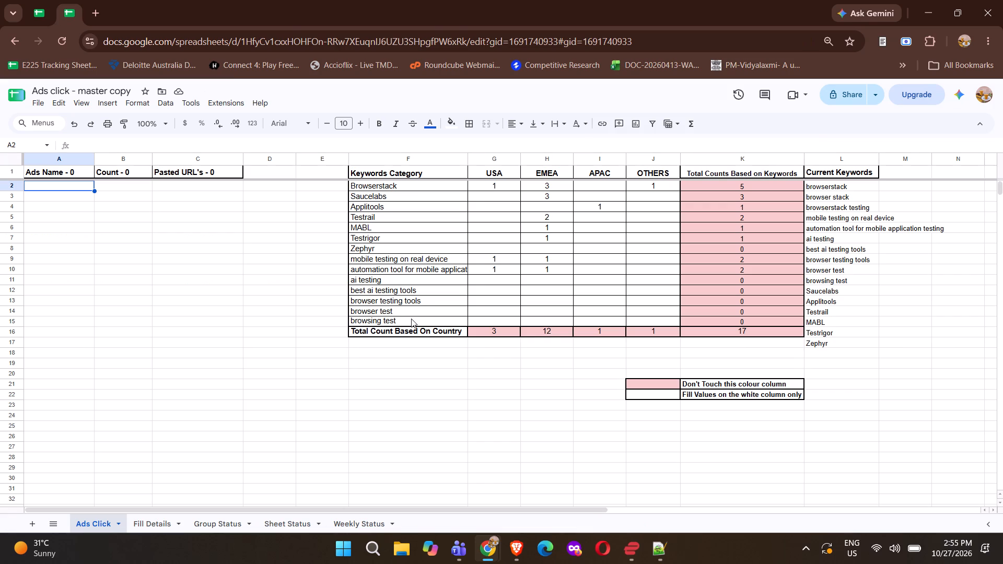
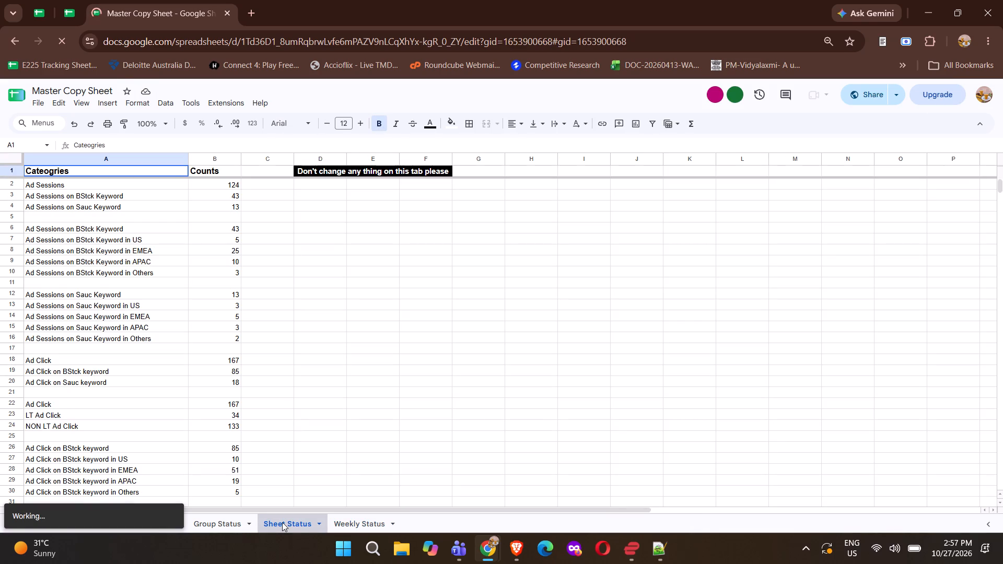
# View the Group Status sheet of the Master Copy Sheet spreadsheet.
pyautogui.click(216, 518)
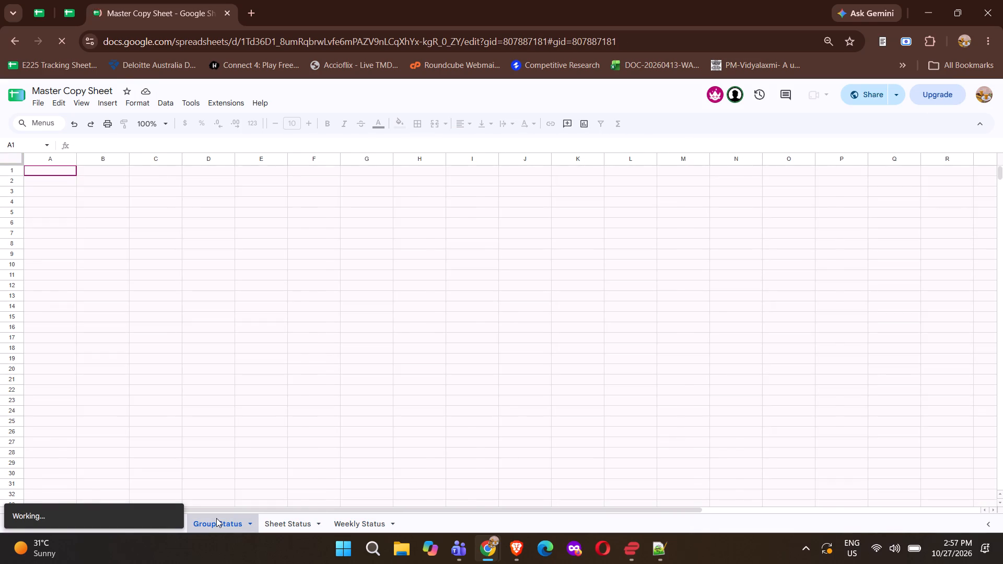
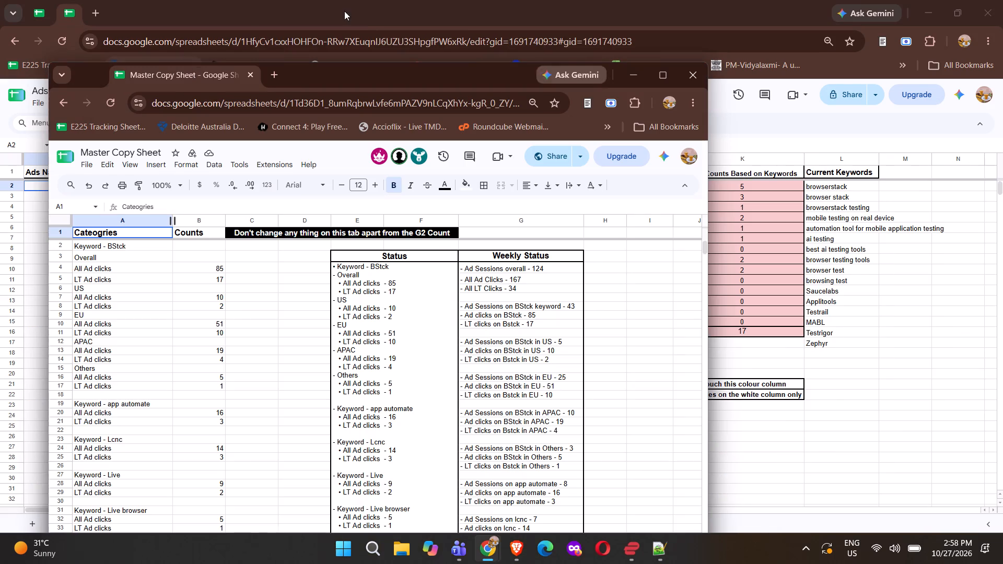
# Copy the entire Fill Details sheet of Master Copy Sheet into the Fill Details sheet of Ads click - master copy, starting at A1.
pyautogui.click(661, 72)
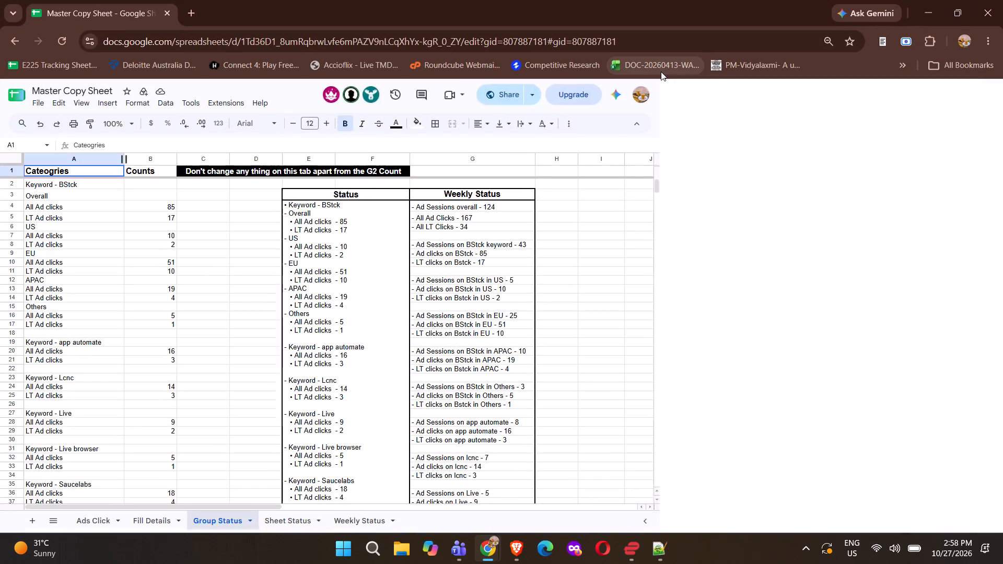
pyautogui.click(145, 518)
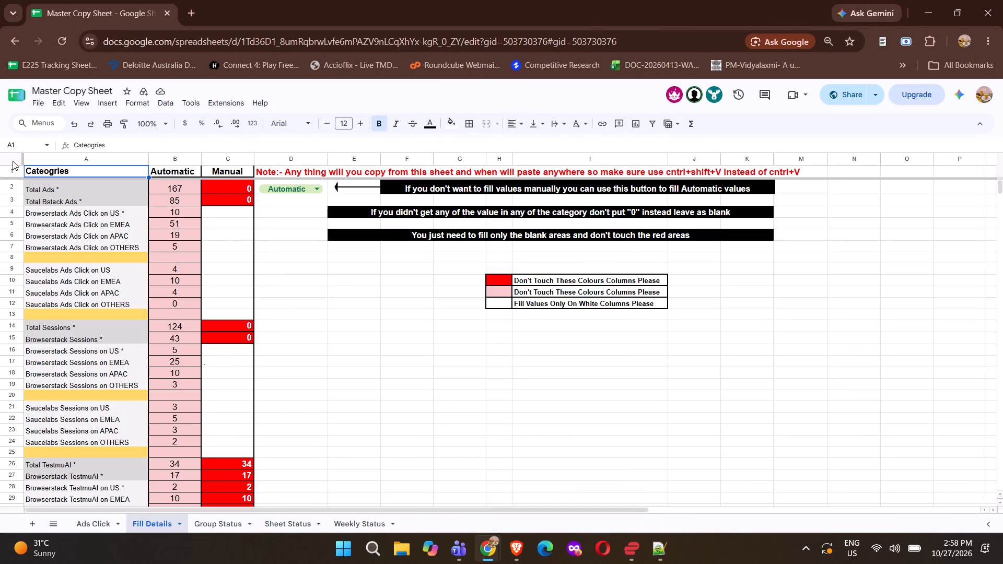
pyautogui.click(12, 161)
pyautogui.hotkey('ctrl', 'c')
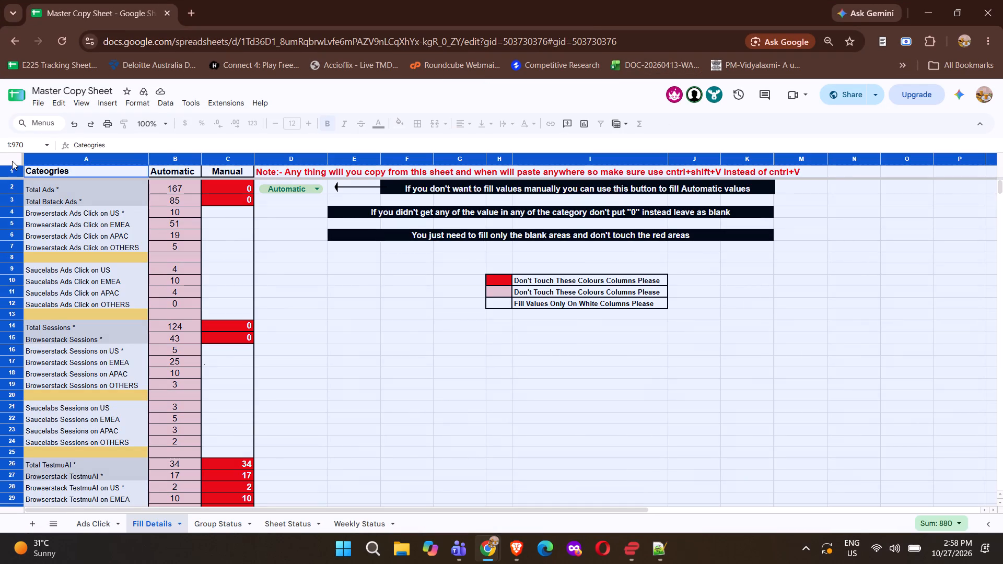
pyautogui.hotkey('alt', 'Tab')
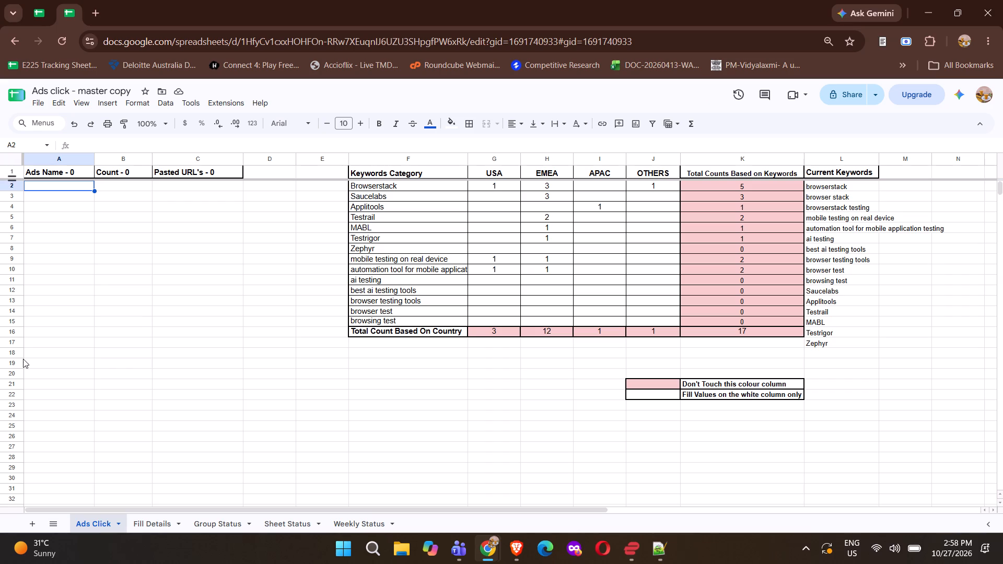
pyautogui.click(150, 521)
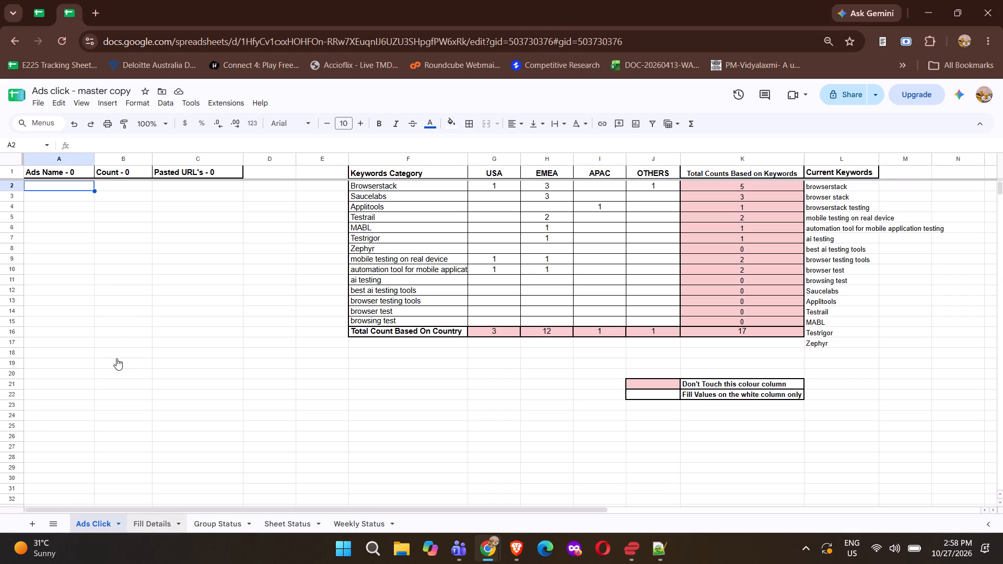
pyautogui.scroll(1, 110, 331)
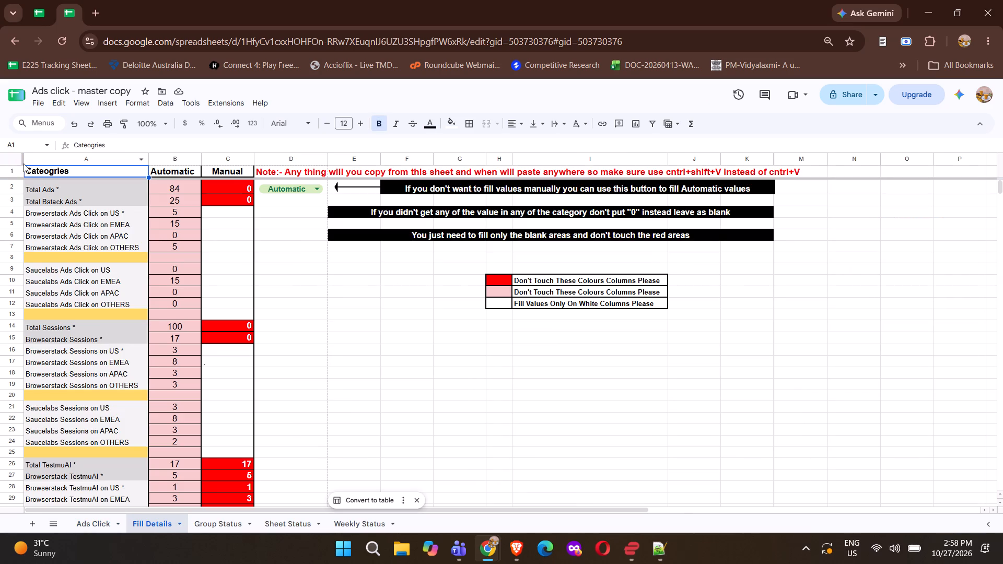
pyautogui.click(31, 170)
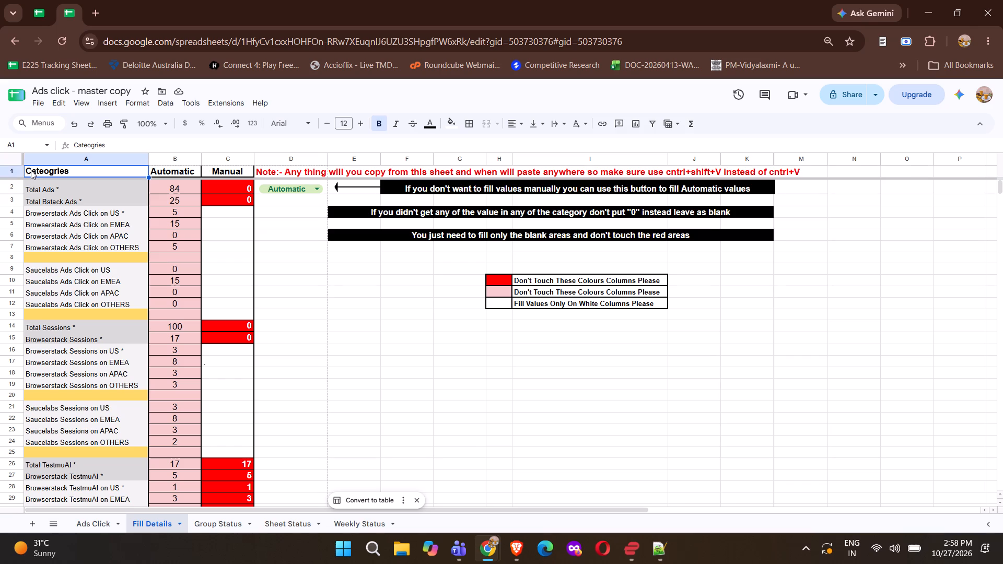
pyautogui.hotkey('ctrl', 'v')
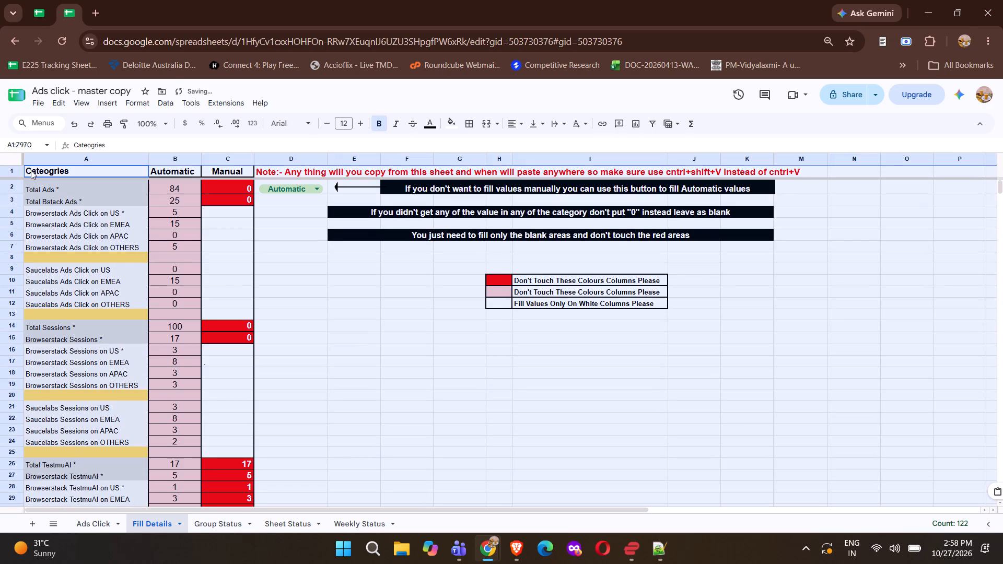
pyautogui.click(284, 319)
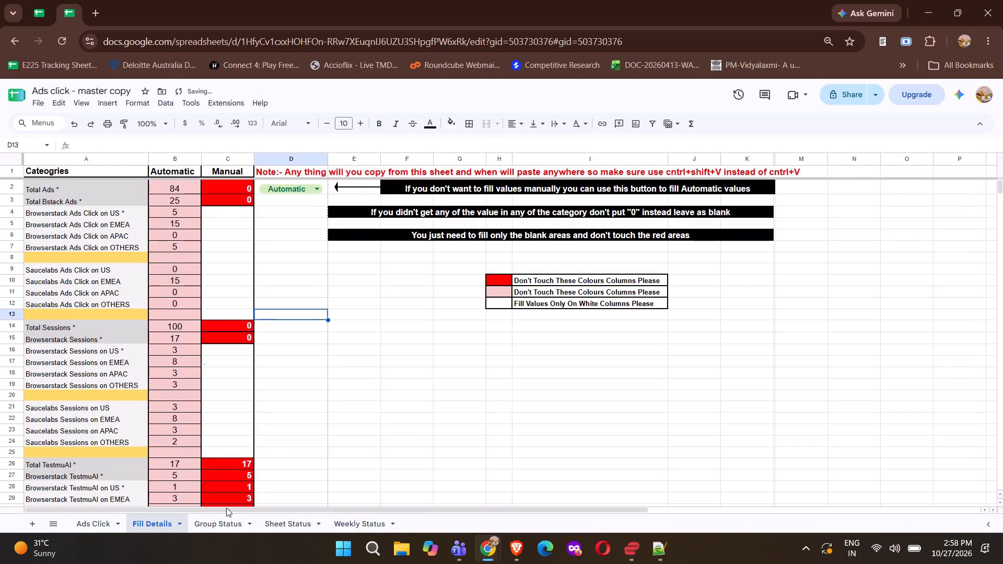
# Copy the entire Group Status sheet of Master Copy Sheet into the Group Status sheet of Ads click - master copy, starting at A1.
pyautogui.hotkey('alt', 'Tab')
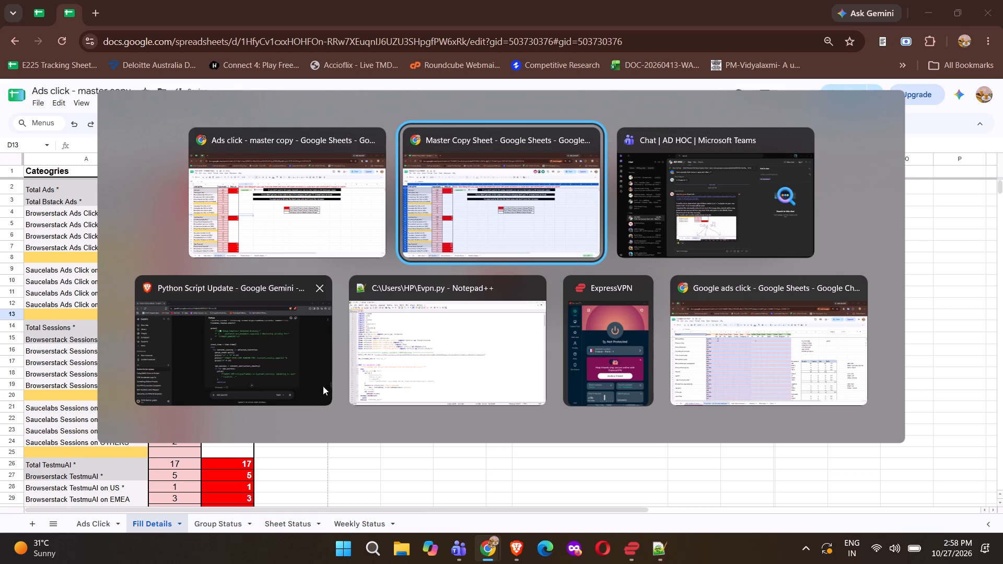
pyautogui.click(431, 225)
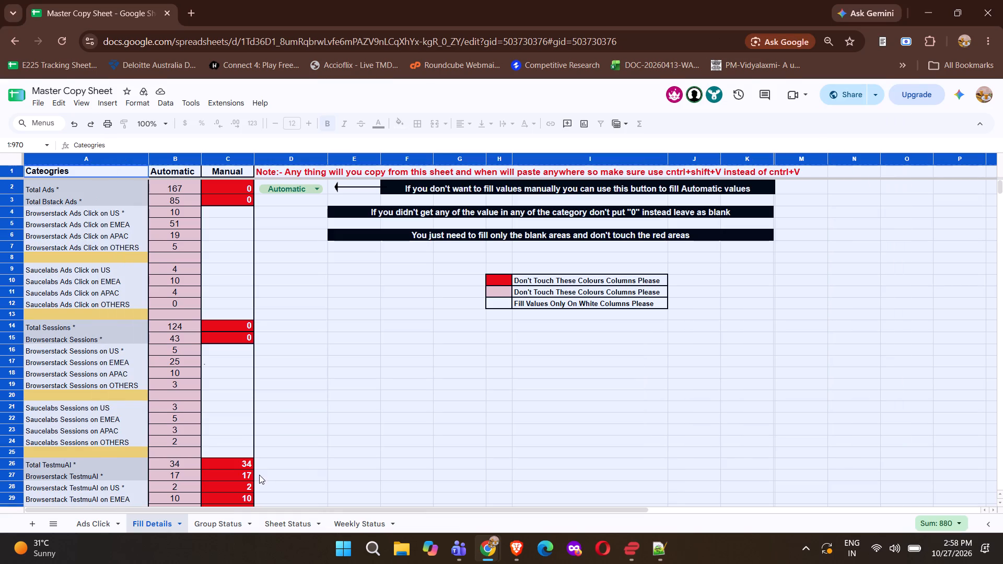
pyautogui.click(217, 520)
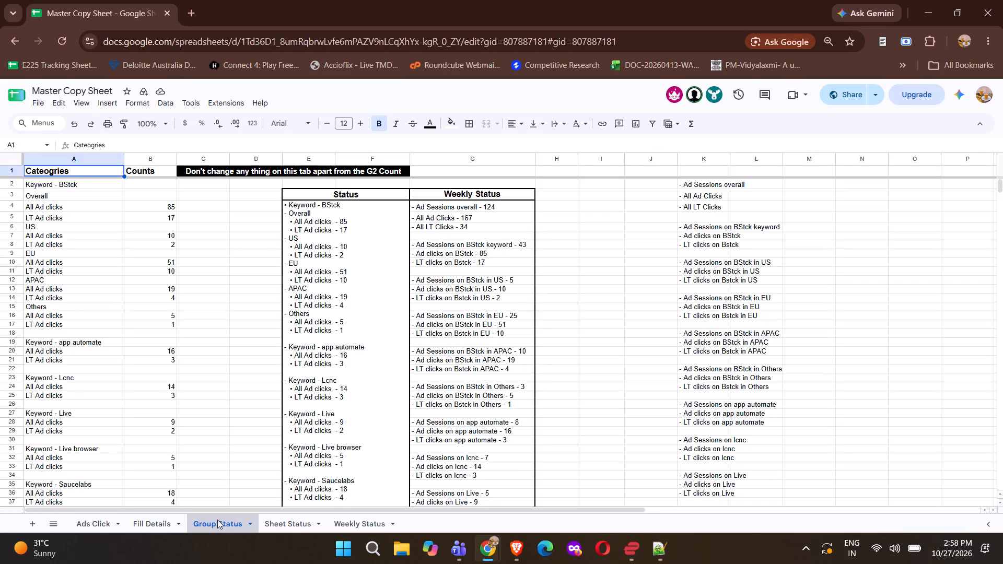
pyautogui.click(6, 163)
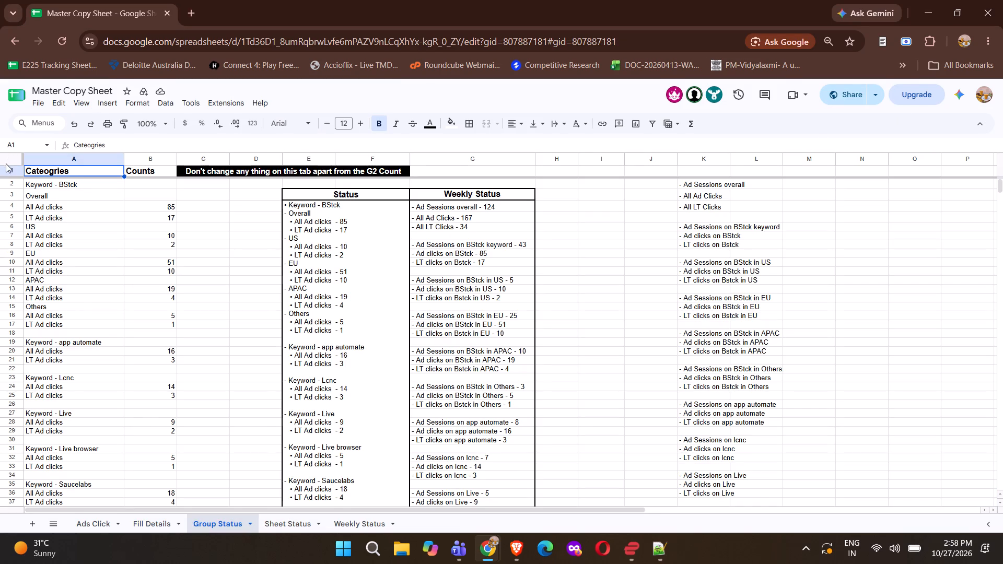
pyautogui.hotkey('ctrl', 'c')
pyautogui.hotkey('alt', 'Tab')
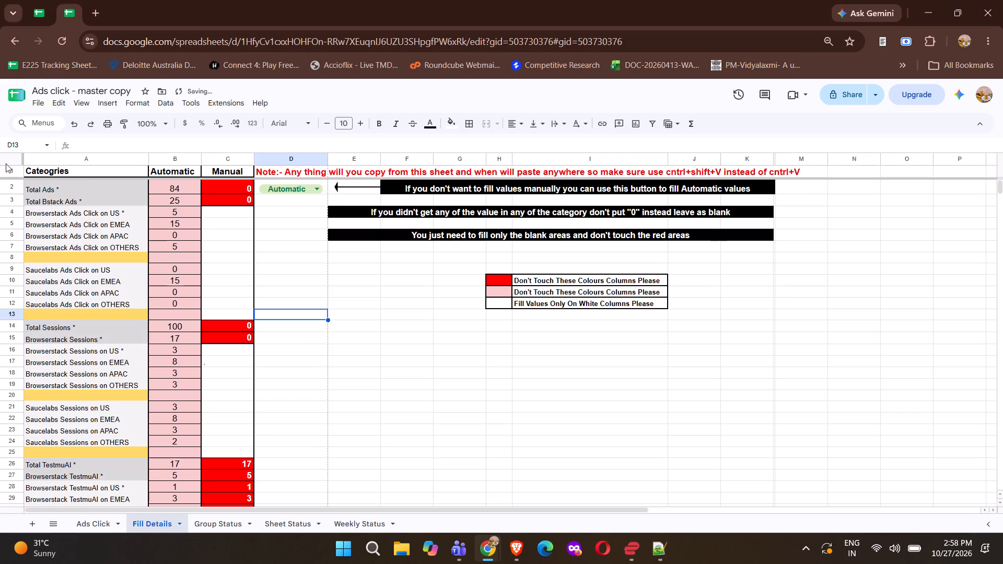
pyautogui.click(217, 522)
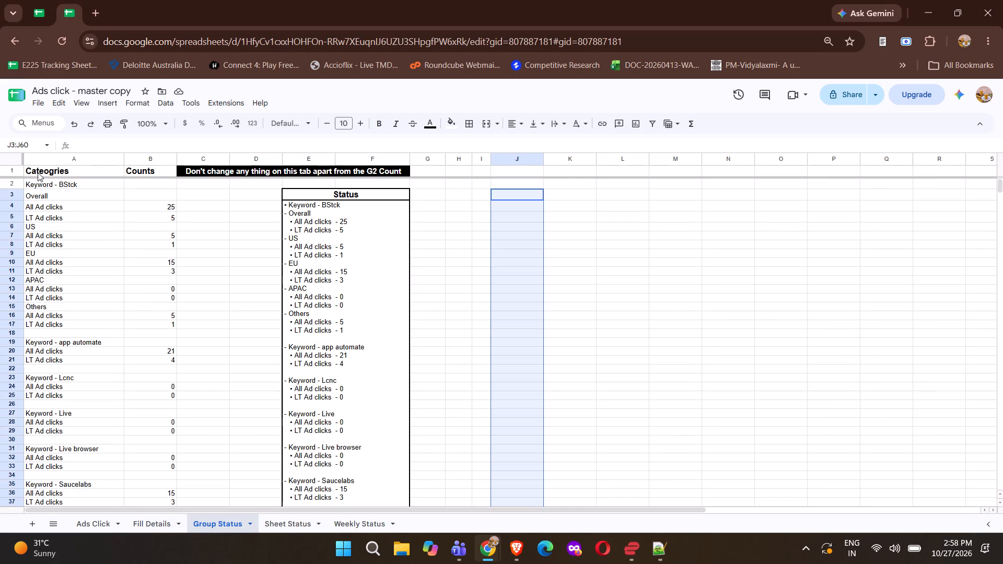
pyautogui.click(38, 172)
pyautogui.hotkey('ctrl', 'v')
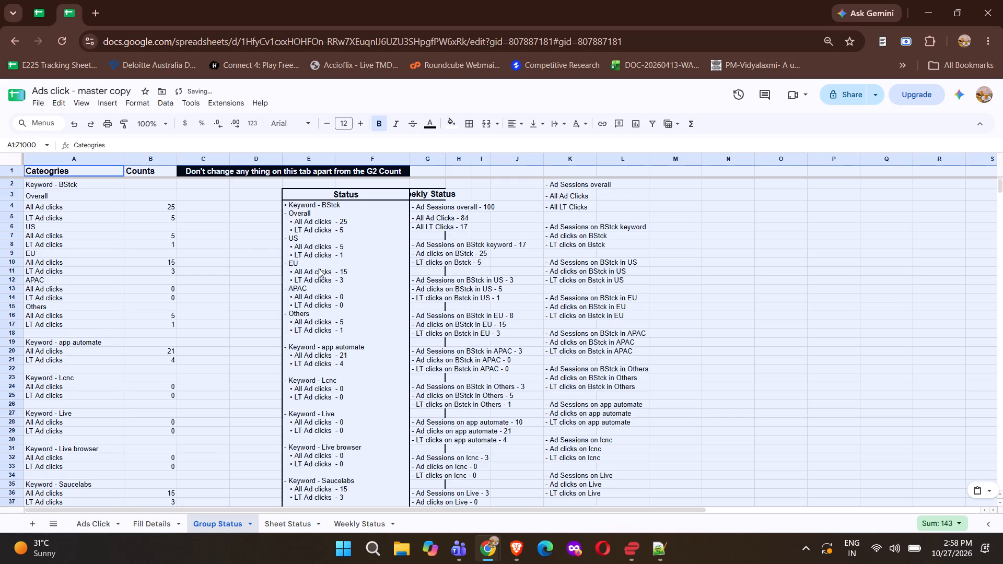
pyautogui.click(429, 265)
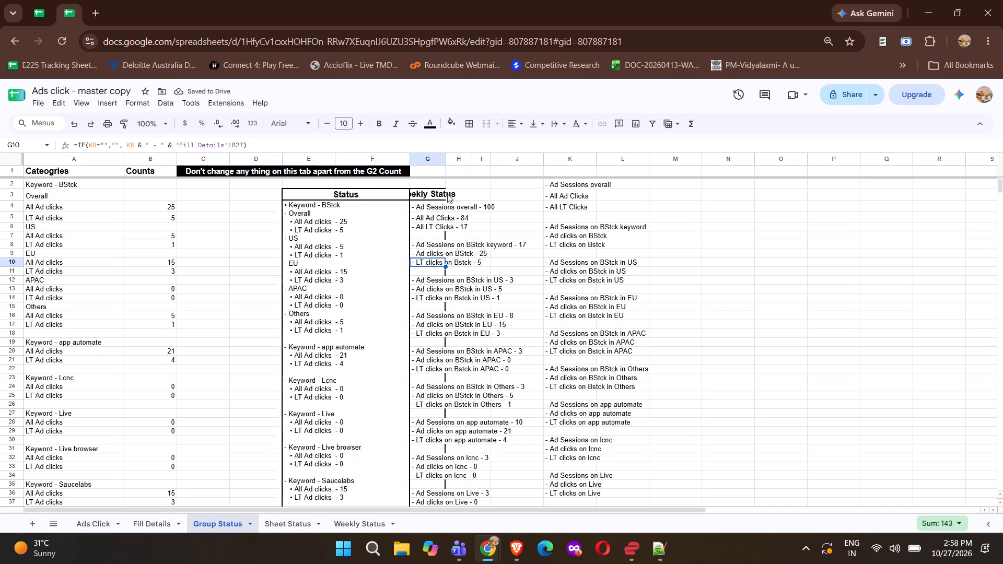
# Widen column G of the Group Status sheet so the Weekly Status entries fit inside it.
pyautogui.click(437, 194)
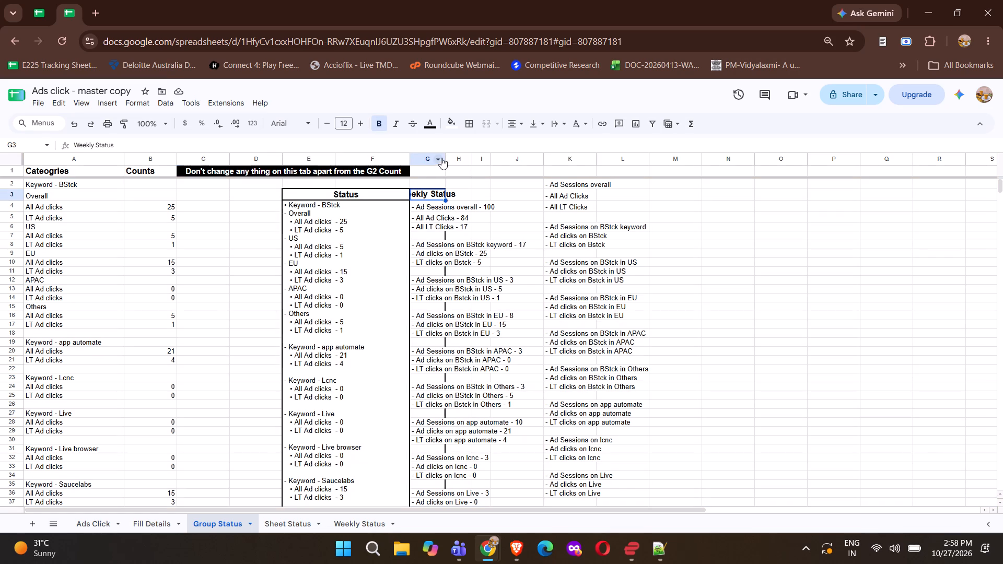
pyautogui.moveTo(444, 156); pyautogui.dragTo(479, 158)
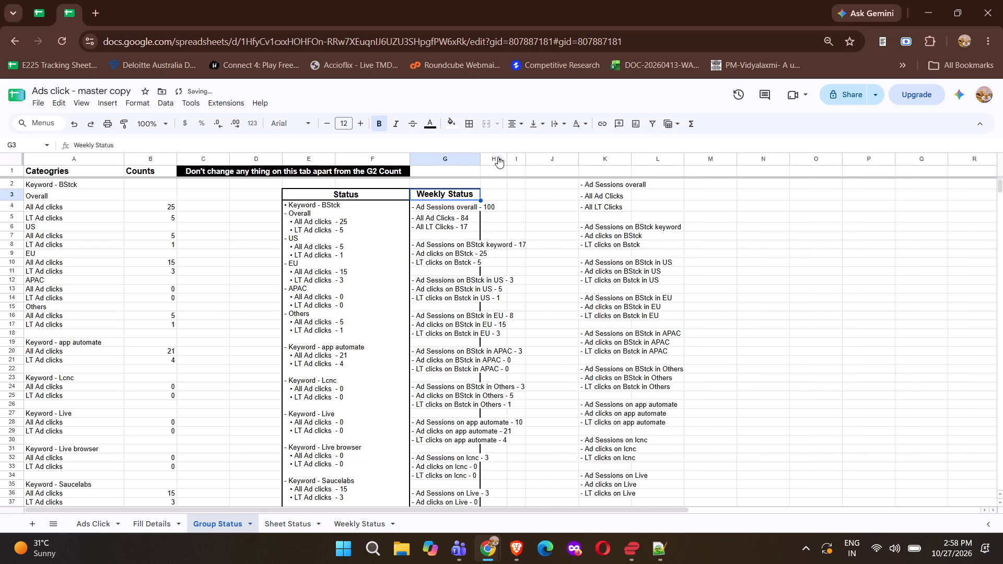
pyautogui.moveTo(479, 157); pyautogui.dragTo(508, 158)
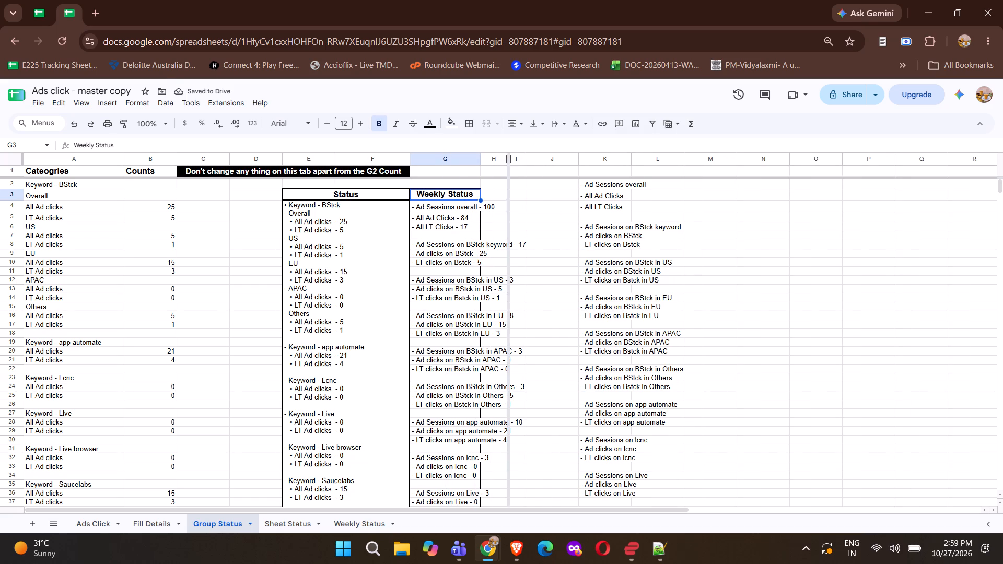
pyautogui.moveTo(508, 158); pyautogui.dragTo(521, 158)
pyautogui.moveTo(522, 158); pyautogui.dragTo(528, 158)
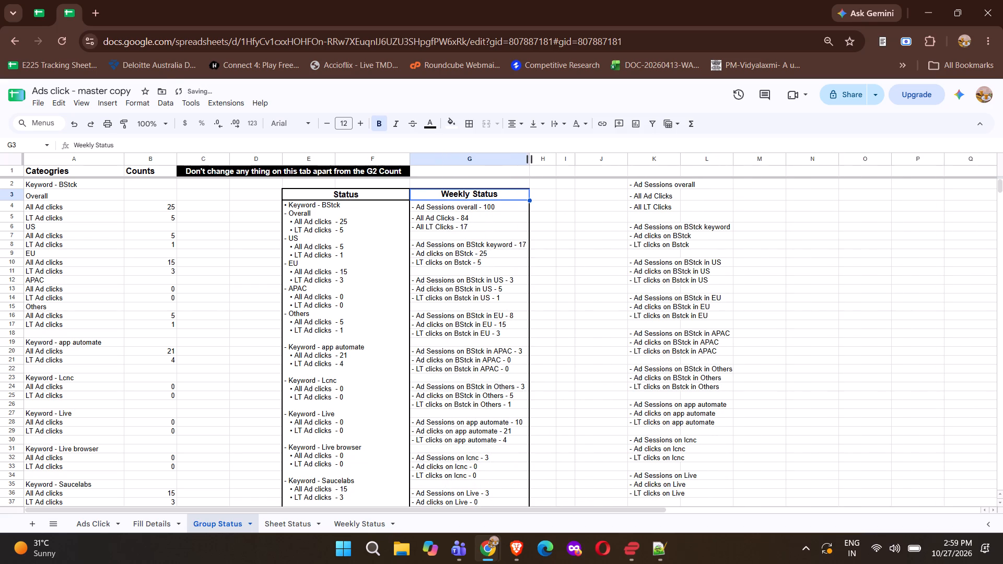
pyautogui.click(593, 260)
# View the Sheet Status sheet of Master Copy Sheet and switch back towards the Ads click - master copy spreadsheet.
pyautogui.hotkey('alt', 'Tab')
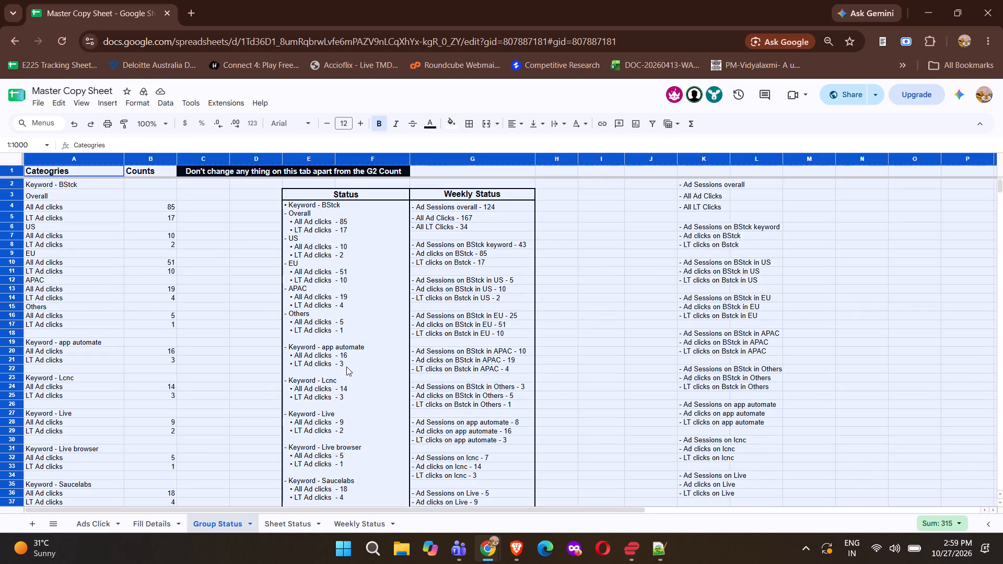
pyautogui.click(286, 524)
pyautogui.hotkey('alt', 'Tab')
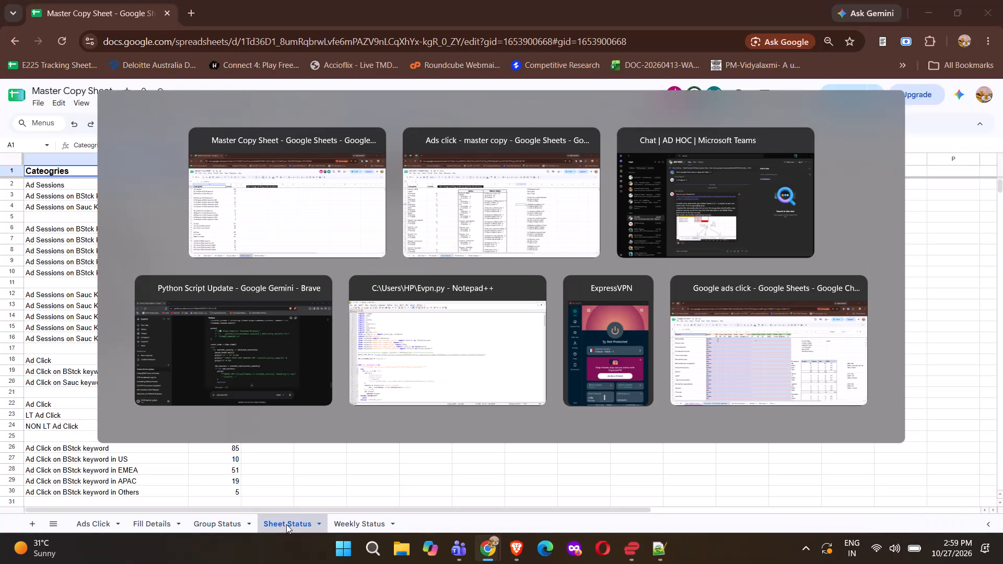
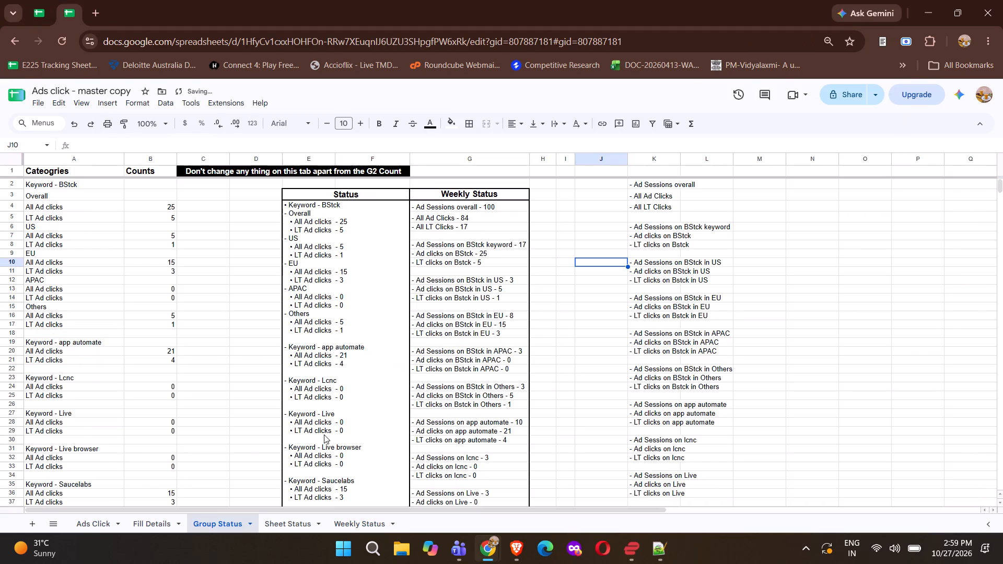
# Copy the entire Weekly Status sheet of Master Copy Sheet over the whole Weekly Status sheet of Ads click - master copy.
pyautogui.click(347, 529)
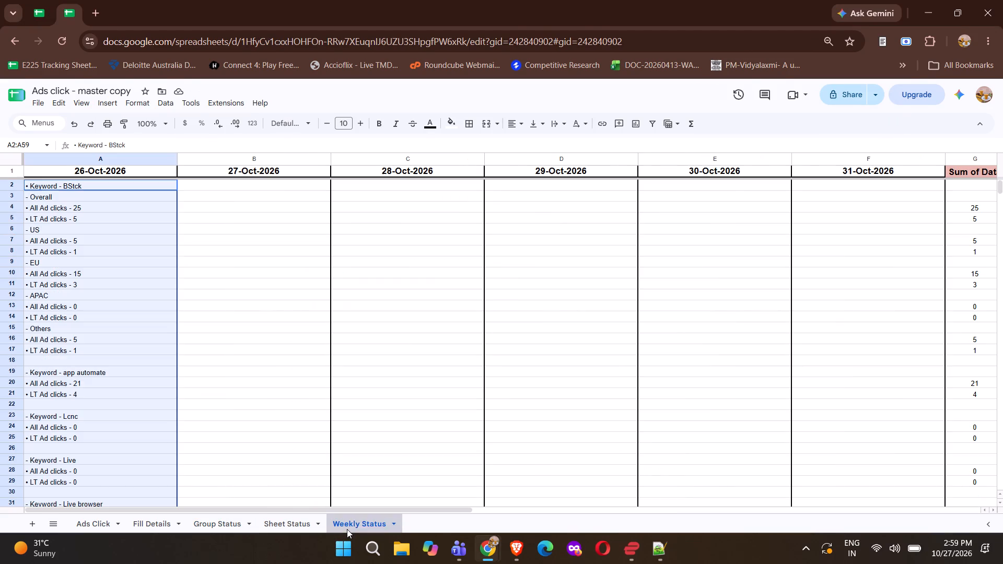
pyautogui.click(275, 362)
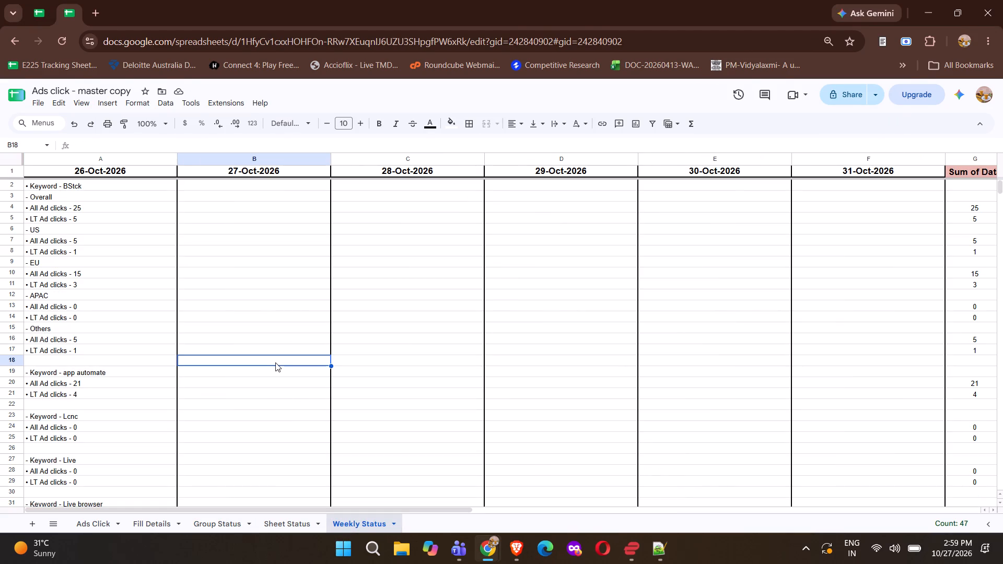
pyautogui.hotkey('alt', 'Tab')
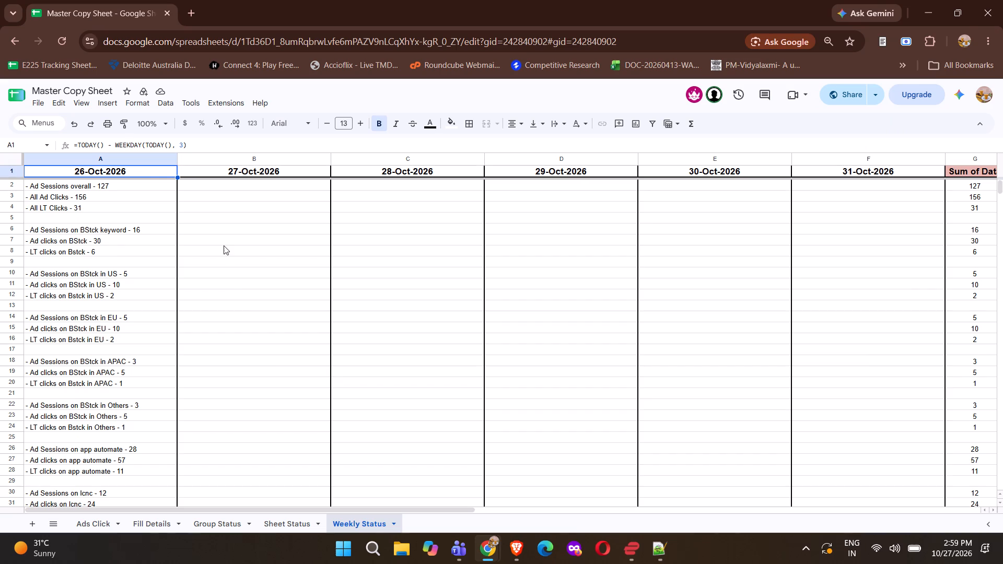
pyautogui.click(8, 161)
pyautogui.hotkey('ctrl', 'c')
pyautogui.hotkey('alt', 'Tab')
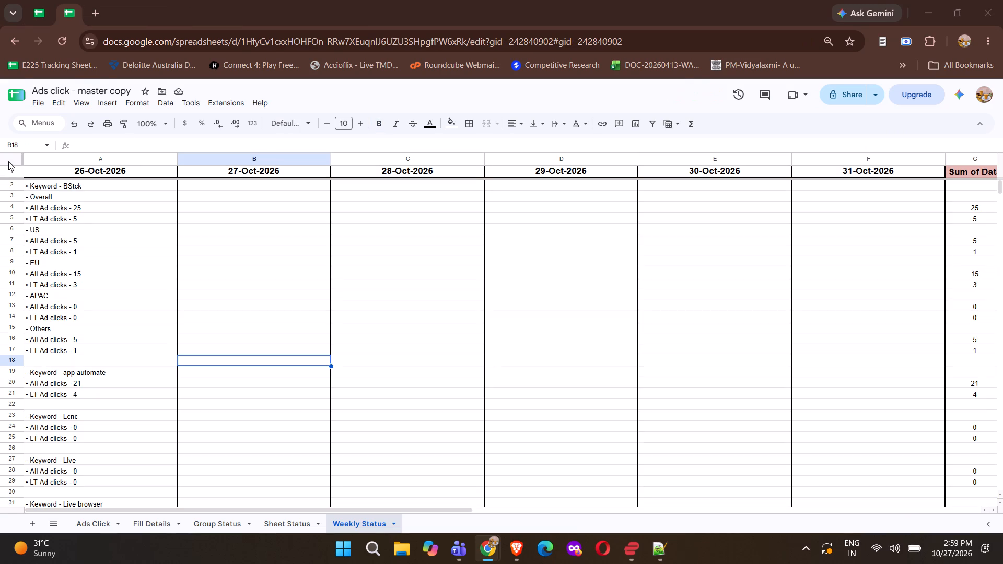
pyautogui.click(13, 157)
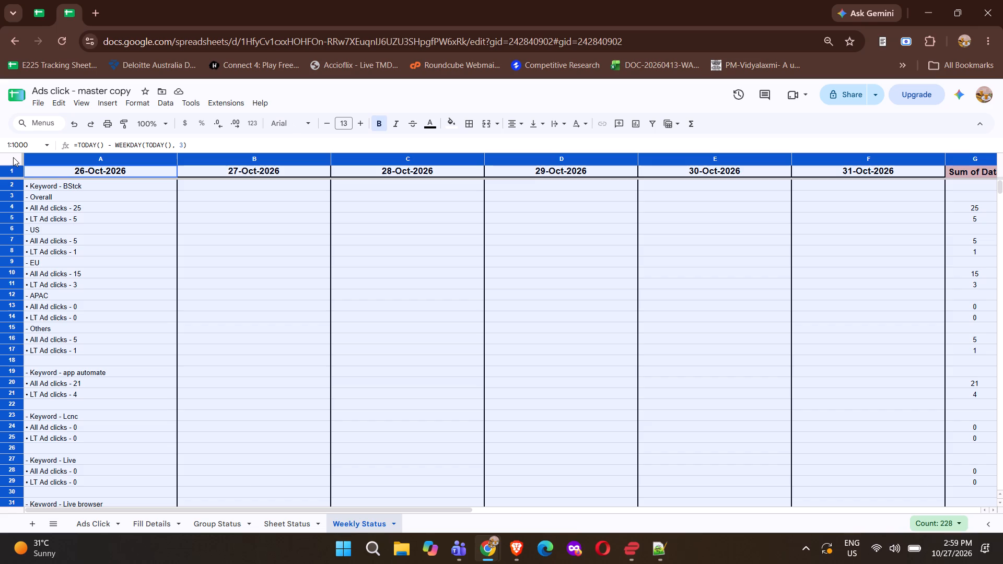
pyautogui.hotkey('ctrl', 'v')
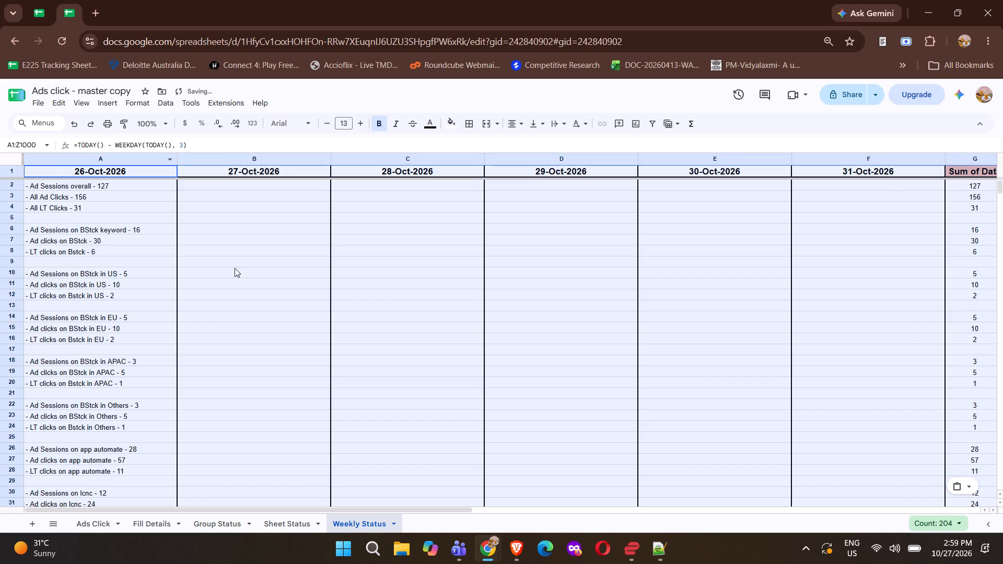
pyautogui.click(243, 284)
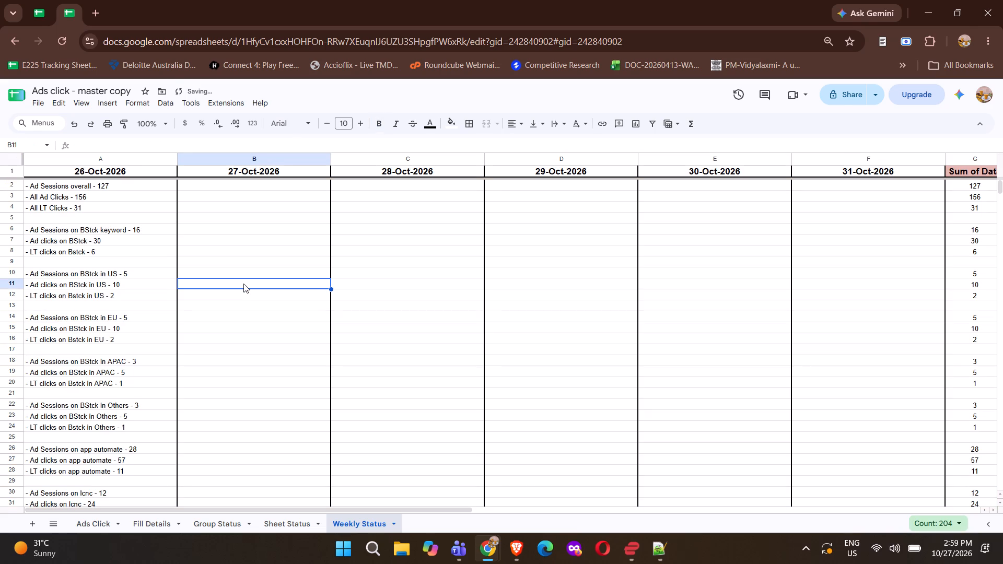
# Review the entries and counts on the Weekly Status, Sheet Status, Fill Details and Group Status sheets of Ads click - master copy.
pyautogui.scroll(1, 243, 284)
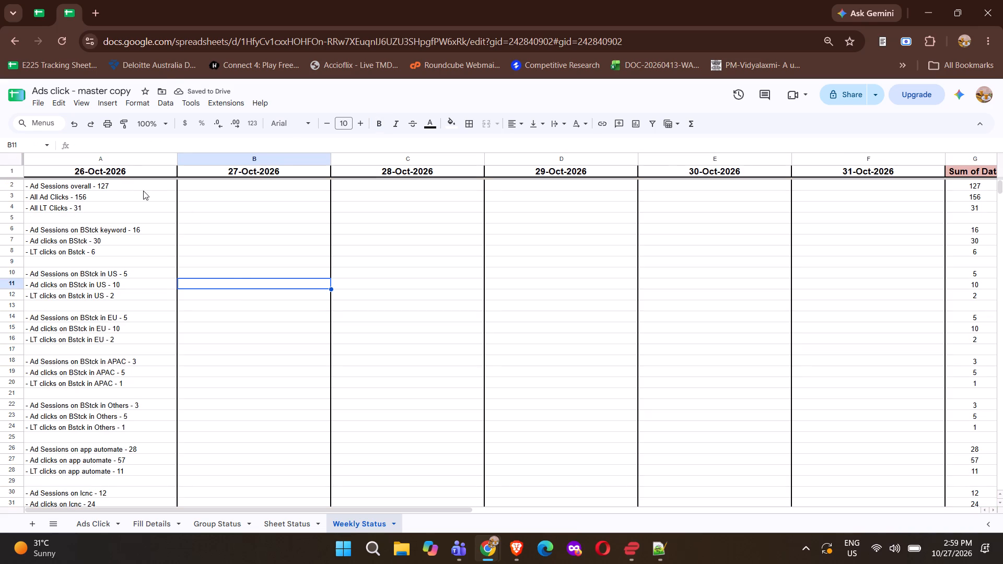
pyautogui.scroll(1, 193, 305)
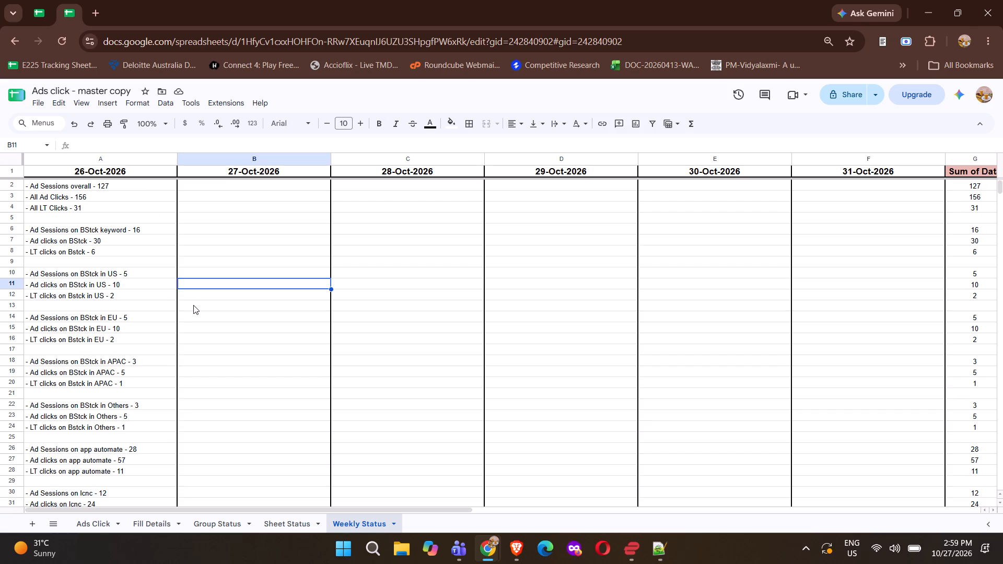
pyautogui.click(290, 521)
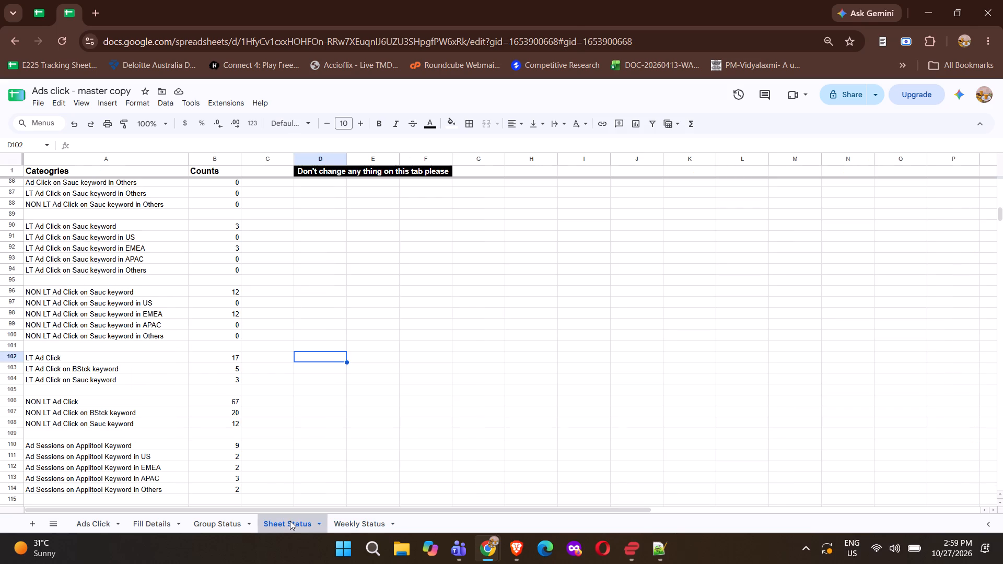
pyautogui.click(150, 516)
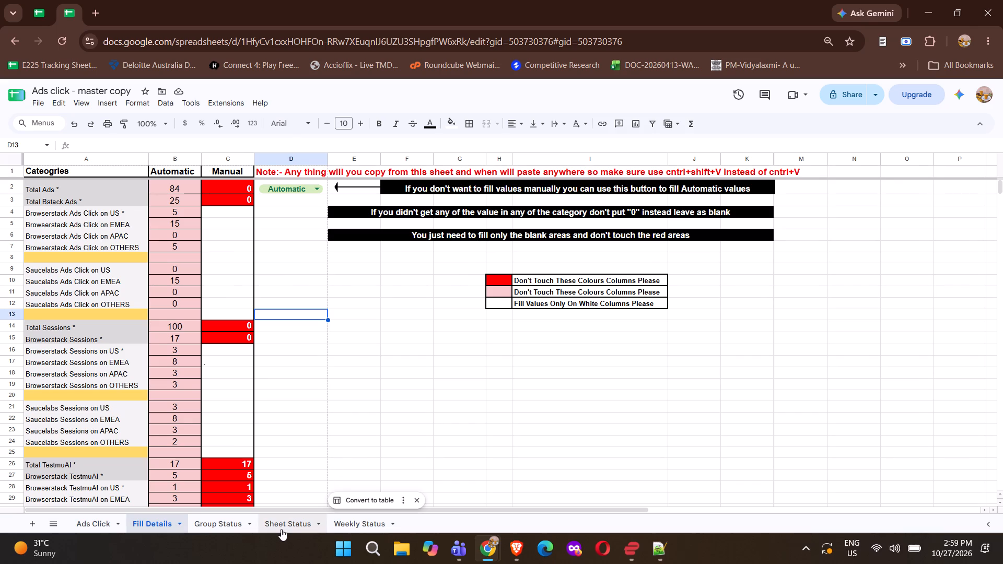
pyautogui.click(281, 529)
pyautogui.scroll(9, 293, 342)
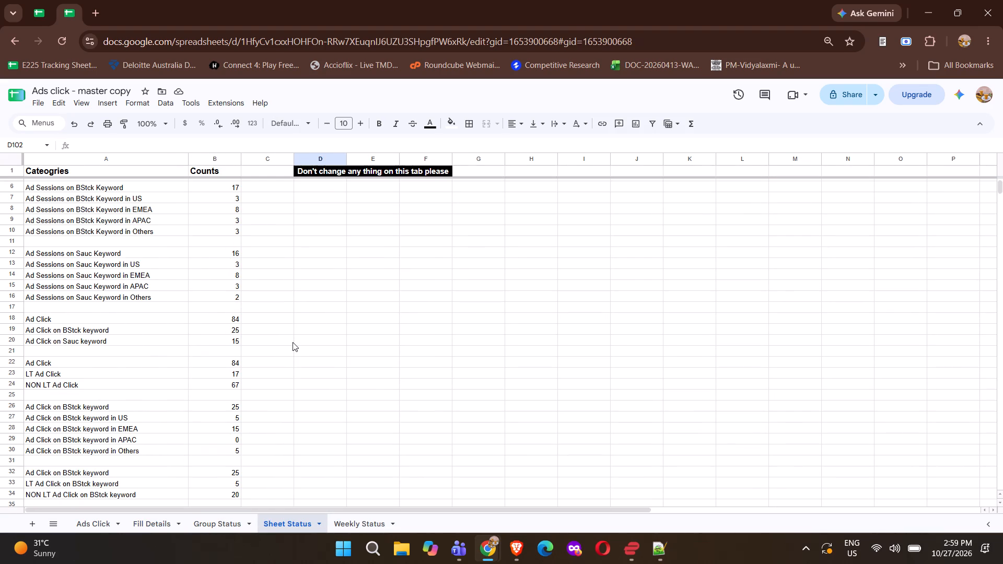
pyautogui.click(214, 522)
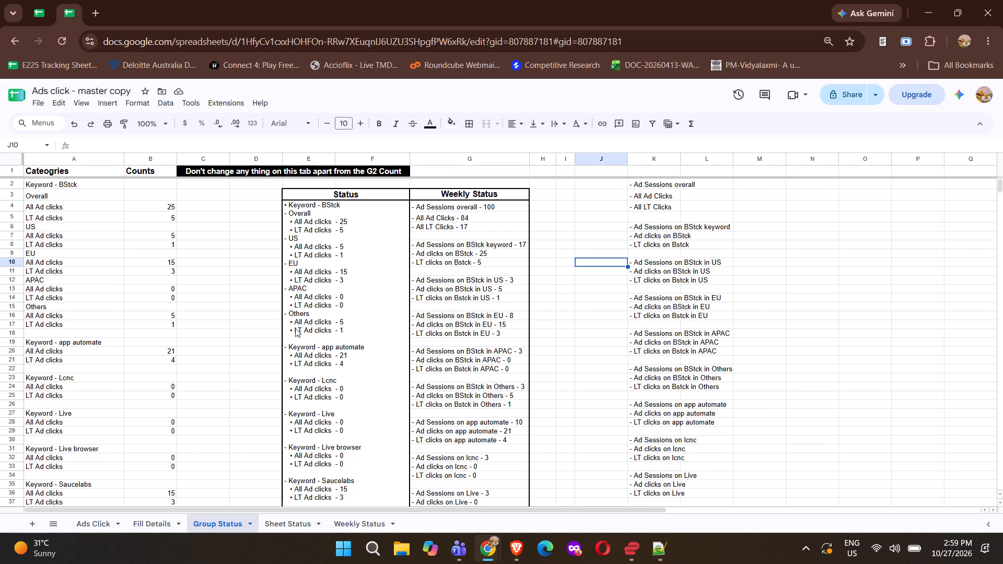
pyautogui.scroll(1, 295, 328)
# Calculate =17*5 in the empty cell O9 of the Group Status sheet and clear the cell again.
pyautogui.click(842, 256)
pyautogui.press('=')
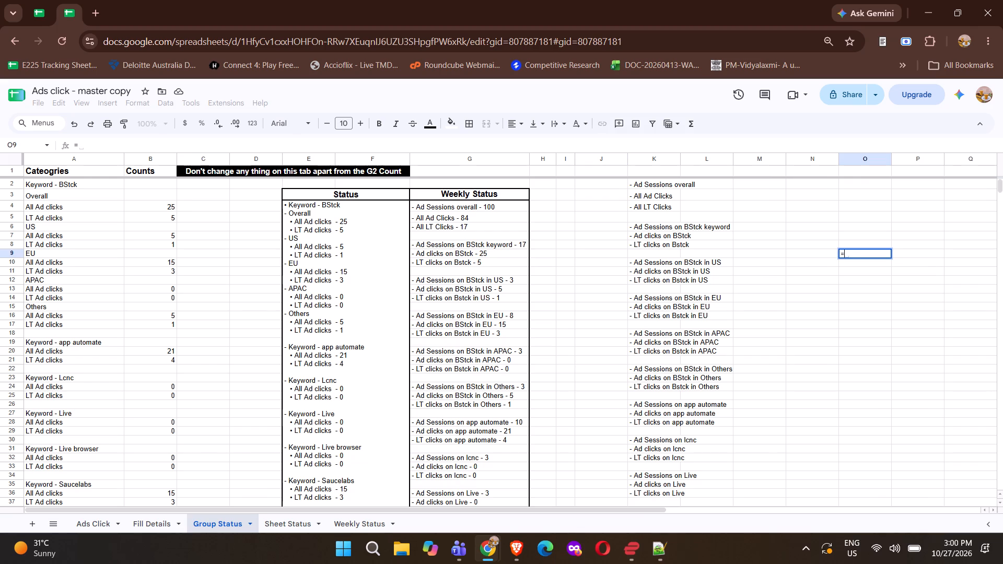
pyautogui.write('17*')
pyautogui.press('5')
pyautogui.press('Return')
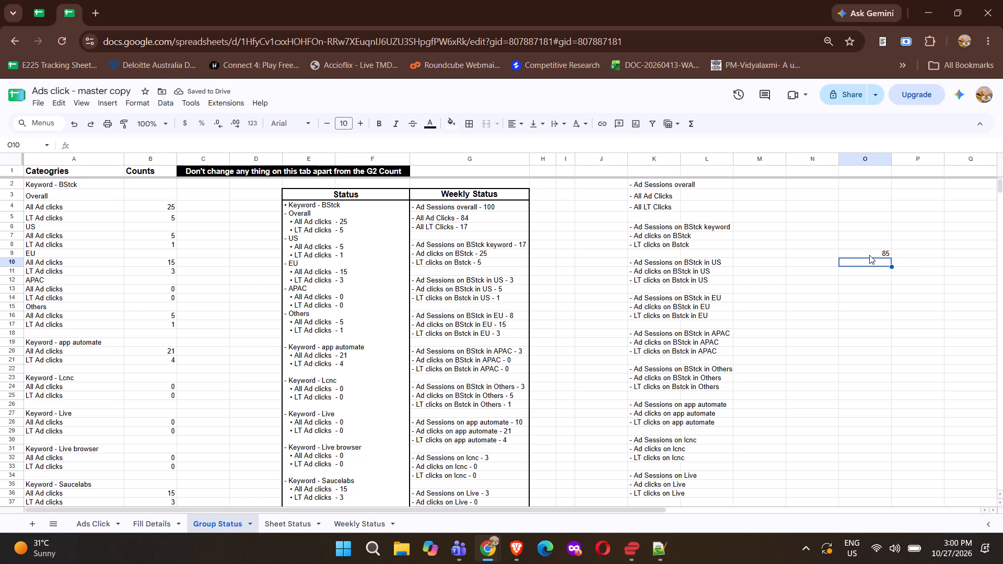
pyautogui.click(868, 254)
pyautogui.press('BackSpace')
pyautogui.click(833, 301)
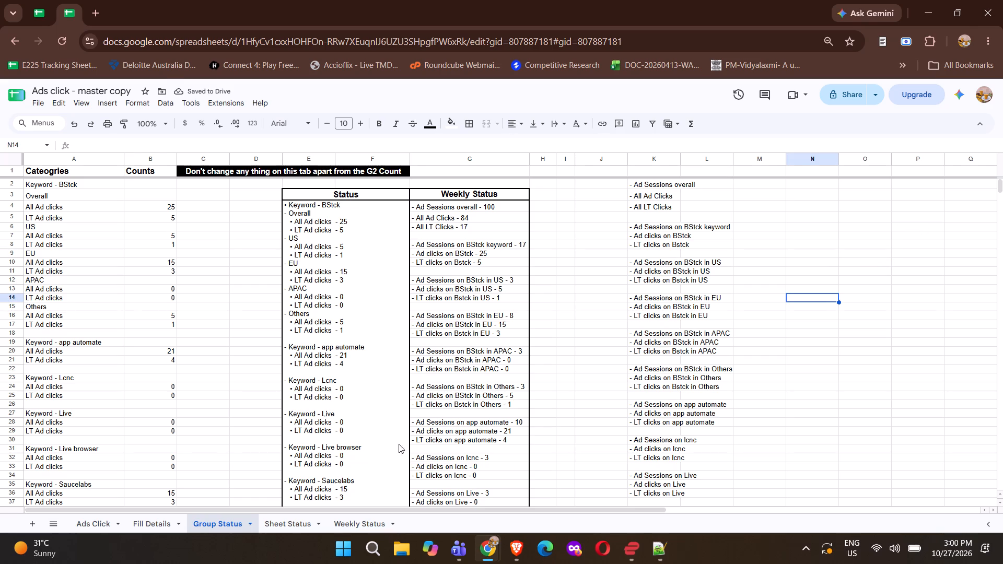
# Open the Ads Click sheet of Ads click - master copy and close the Master Copy Sheet spreadsheet.
pyautogui.click(98, 517)
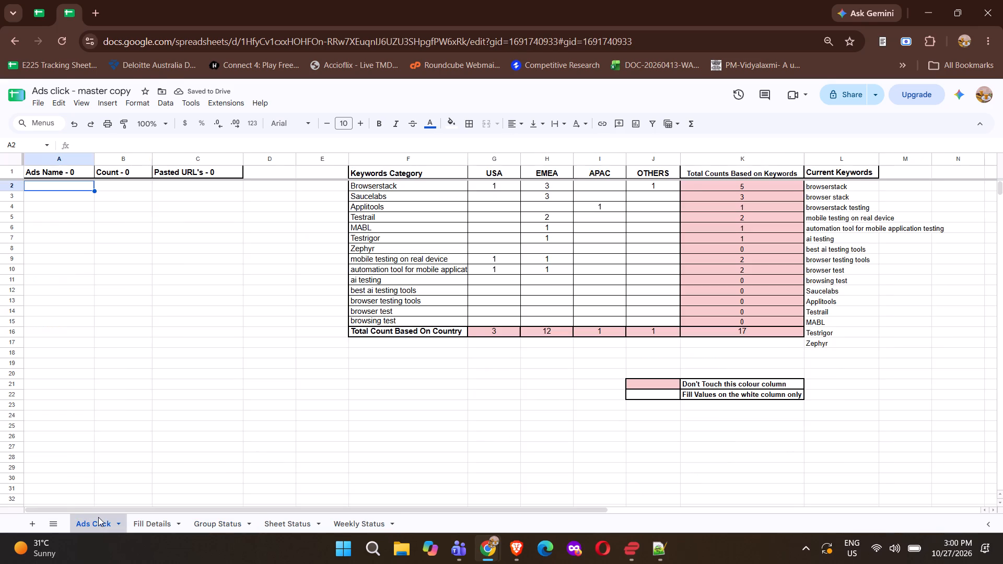
pyautogui.hotkey('alt', 'Tab')
pyautogui.hotkey('ctrl', 'w')
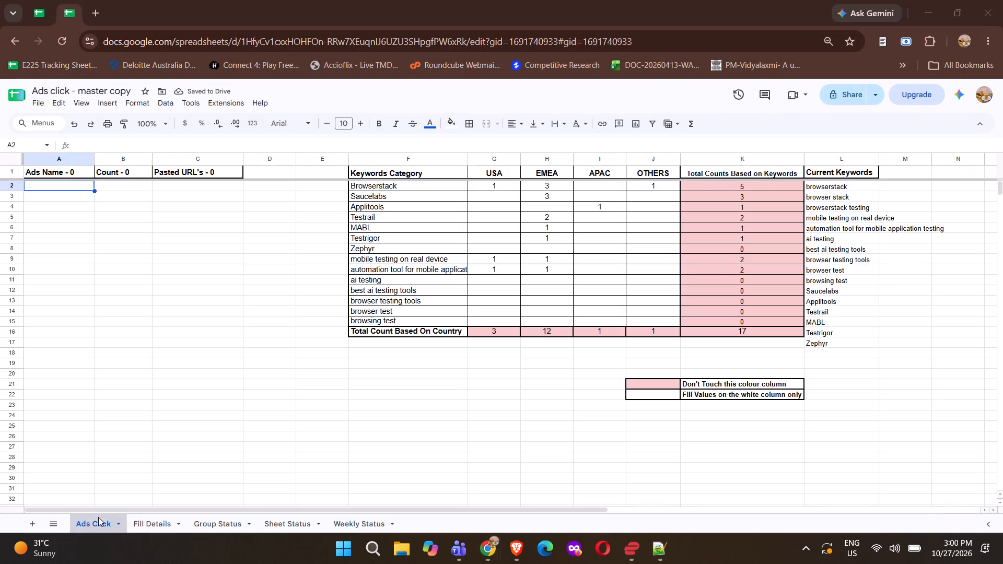
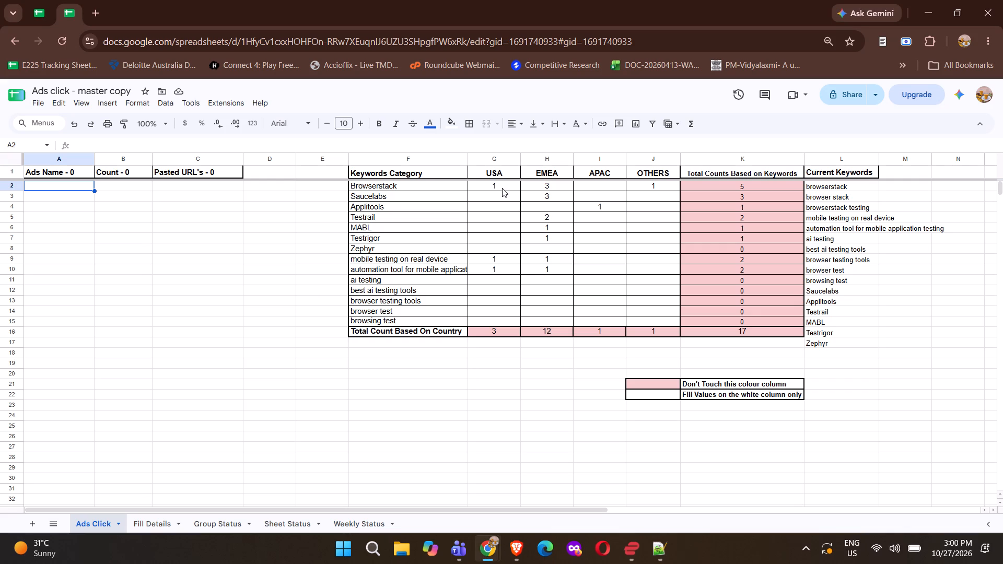
# Set the USA count for the Browserstack keyword category to 2 on the Ads Click sheet.
pyautogui.click(502, 188)
pyautogui.press('2')
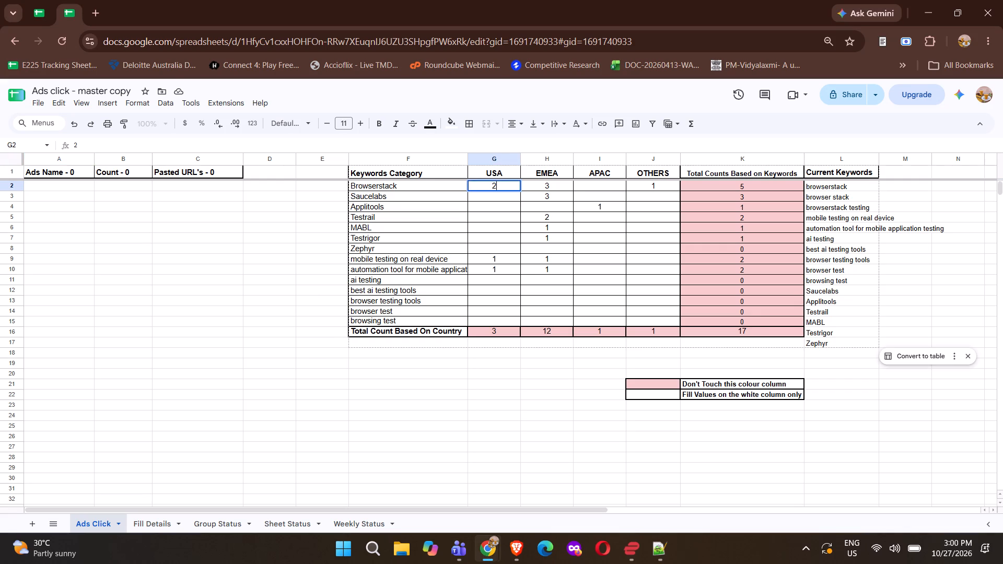
pyautogui.press('Tab')
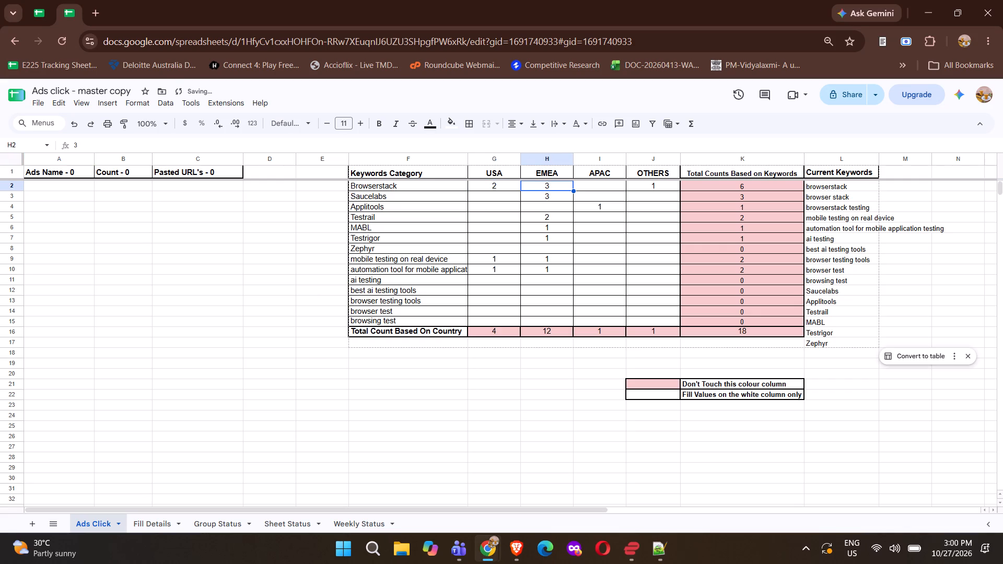
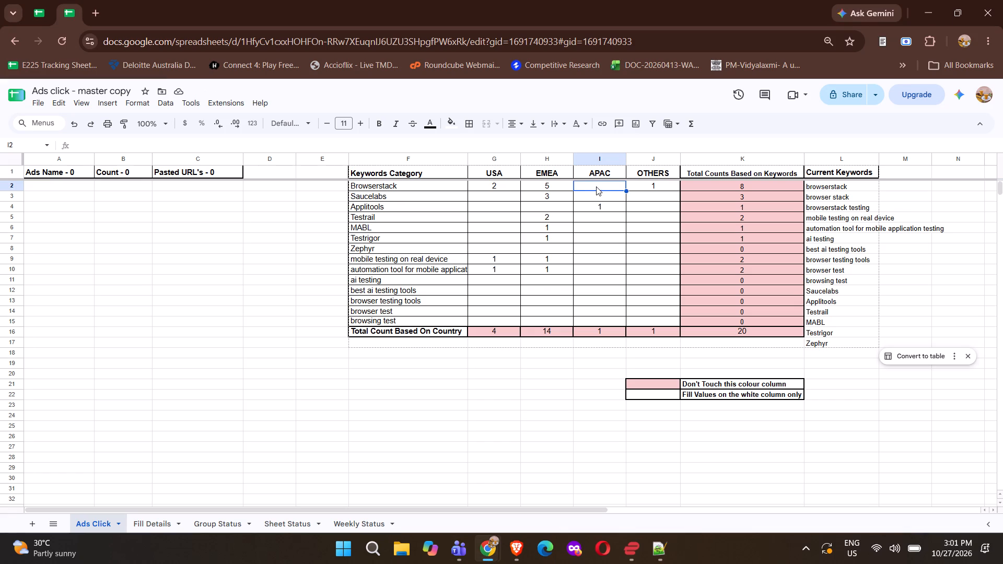
# Set the APAC count for the Browserstack keyword category to 3 on the Ads Click sheet.
pyautogui.press('3')
pyautogui.press('Tab')
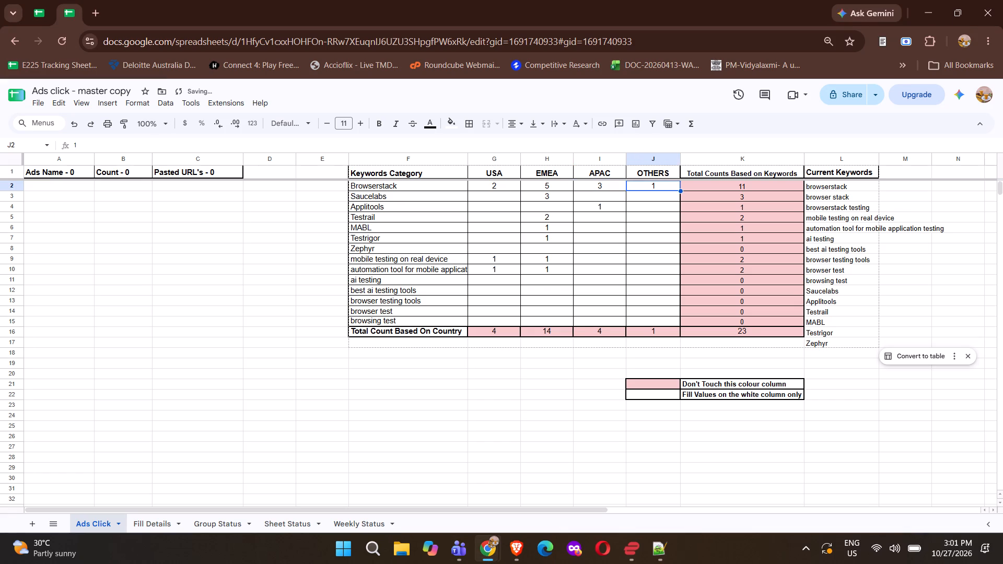
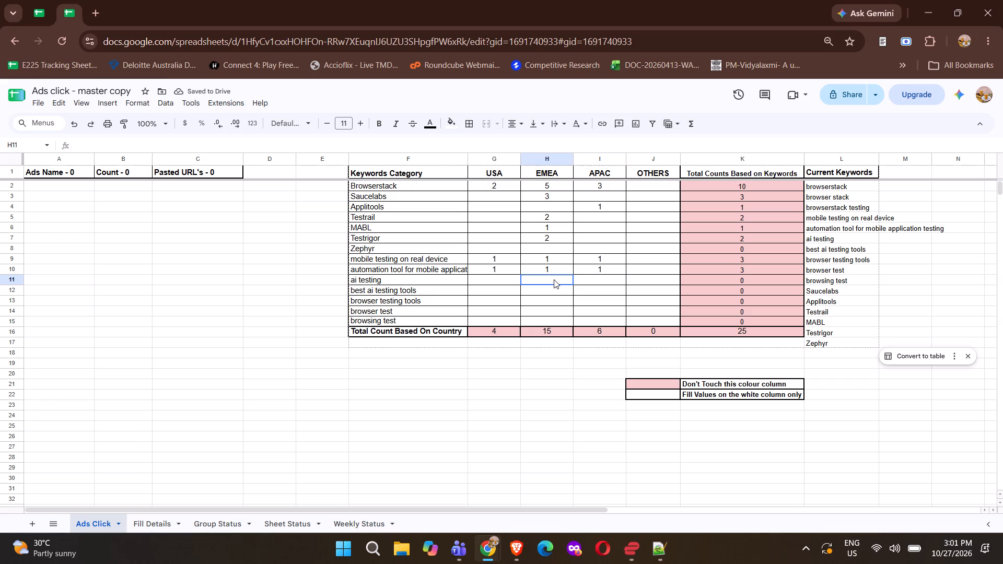
# Set the EMEA and APAC counts for the ai testing keyword category to 1 each on the Ads Click sheet.
pyautogui.press('1')
pyautogui.press('Tab')
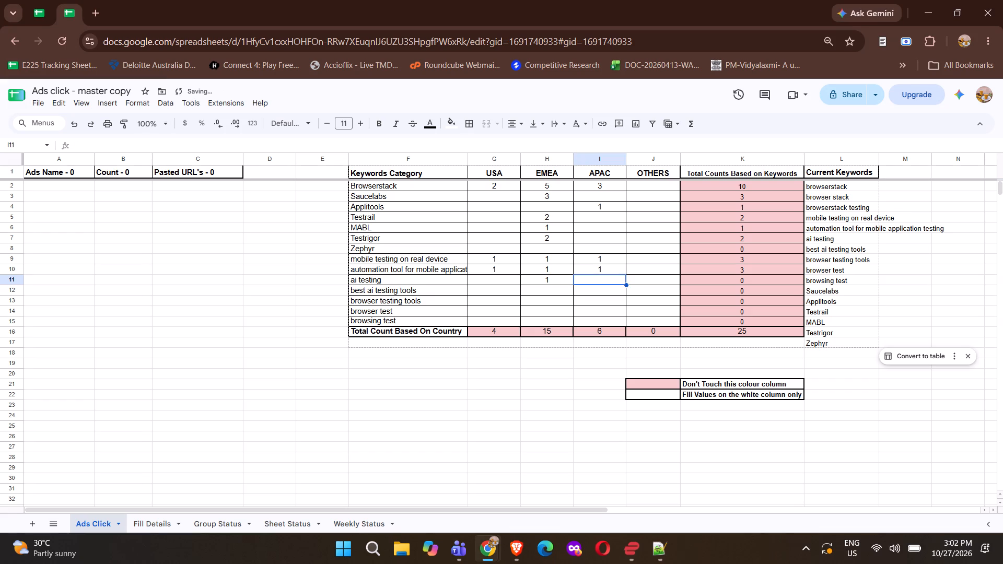
pyautogui.press('1')
pyautogui.press('Return')
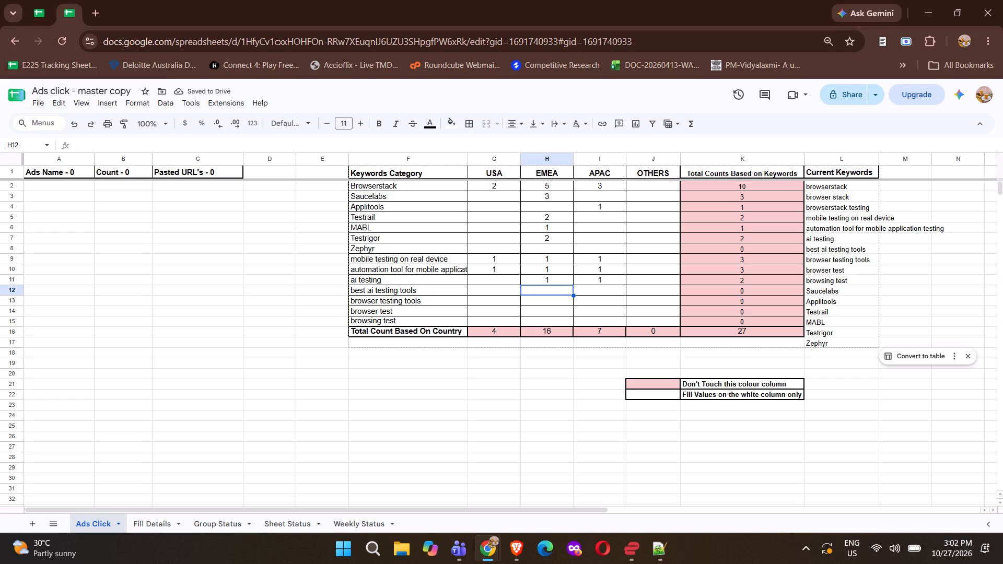
# Check the category figures on the Fill Details sheet and set the USA count for ai testing to 1 on the Ads Click sheet.
pyautogui.click(166, 517)
pyautogui.scroll(-5, 339, 444)
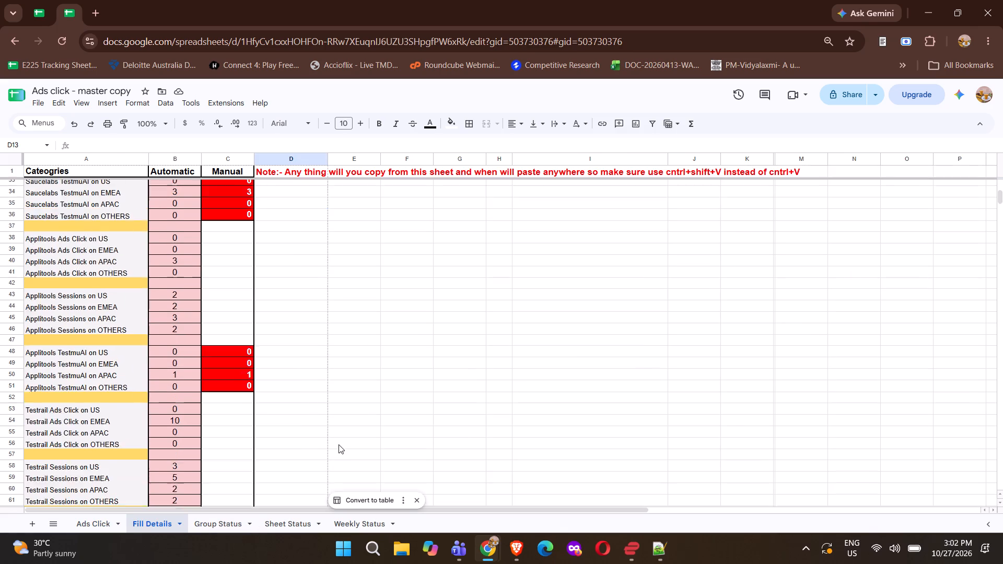
pyautogui.scroll(-4, 339, 444)
pyautogui.scroll(1, 339, 444)
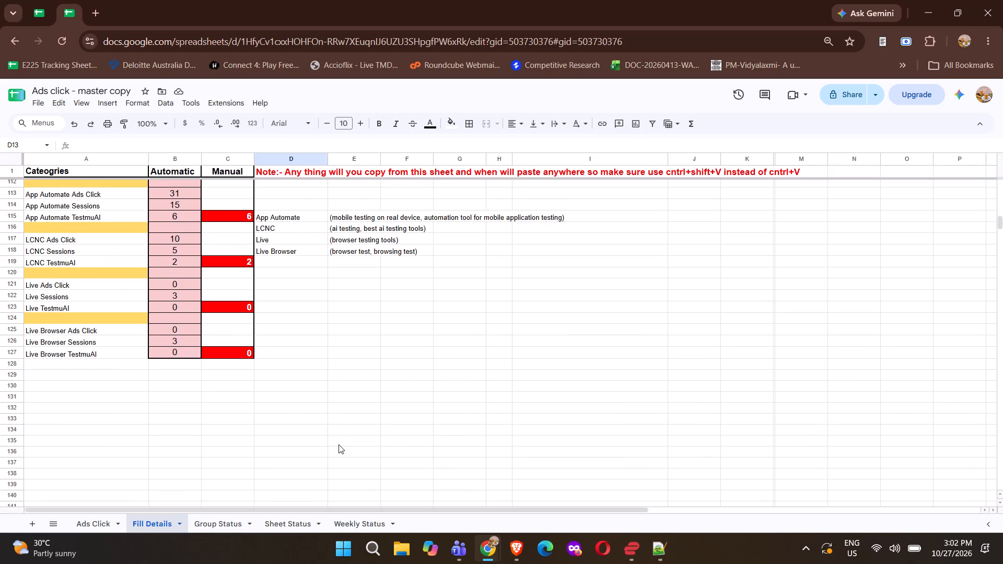
pyautogui.click(95, 525)
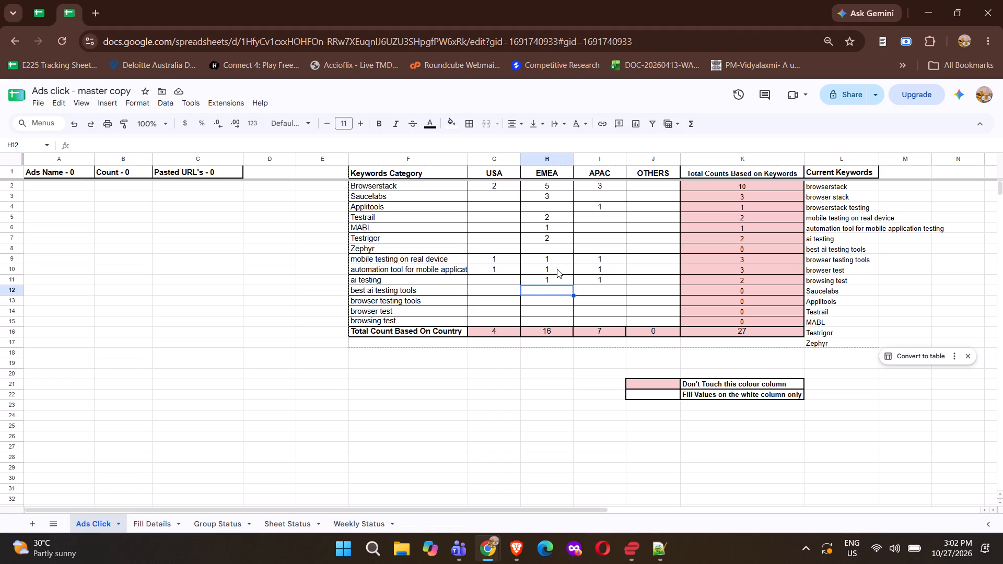
pyautogui.click(510, 278)
pyautogui.press('1')
pyautogui.press('Return')
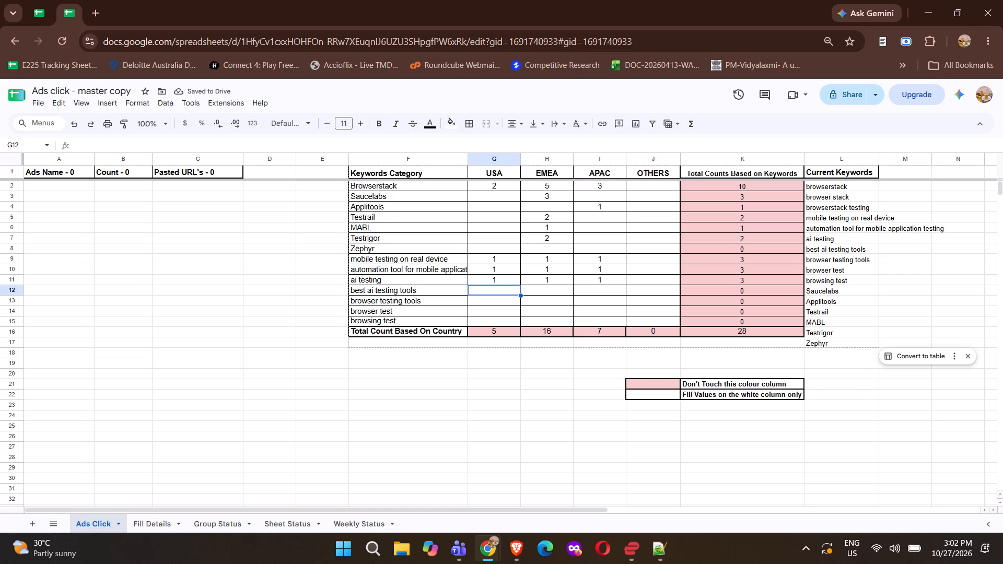
# Set the EMEA and APAC counts for the best ai testing tools category to 1 each.
pyautogui.click(559, 291)
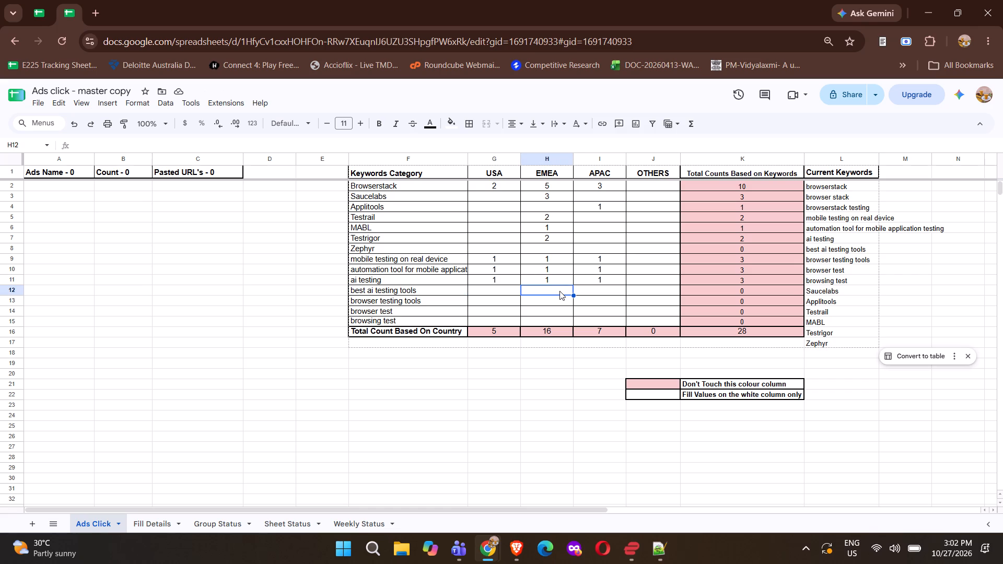
pyautogui.press('1')
pyautogui.press('Tab')
pyautogui.press('1')
pyautogui.press('Tab')
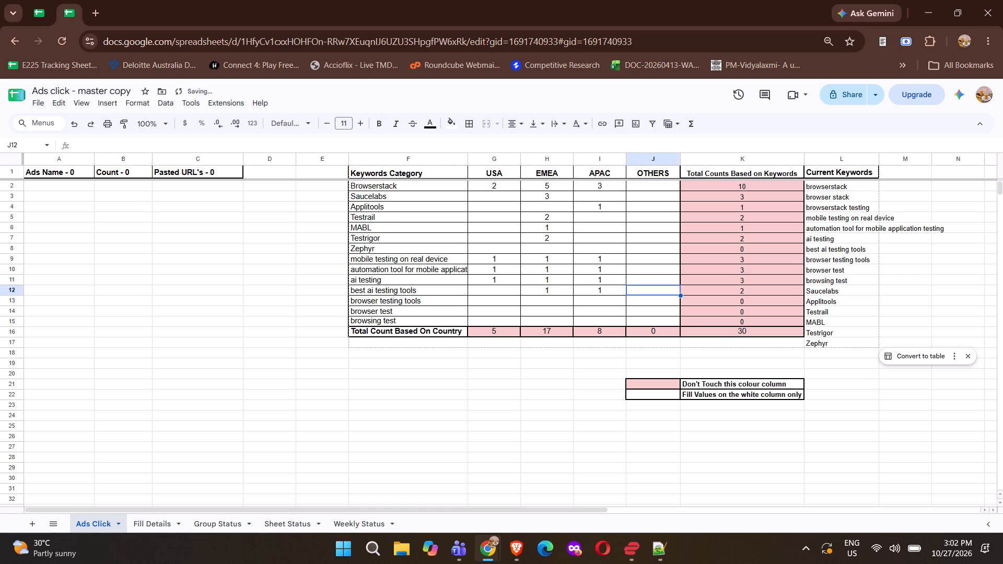
# Set the EMEA counts for mobile testing on real device and automation tool for mobile application testing to 2 each.
pyautogui.click(543, 254)
pyautogui.press('Down')
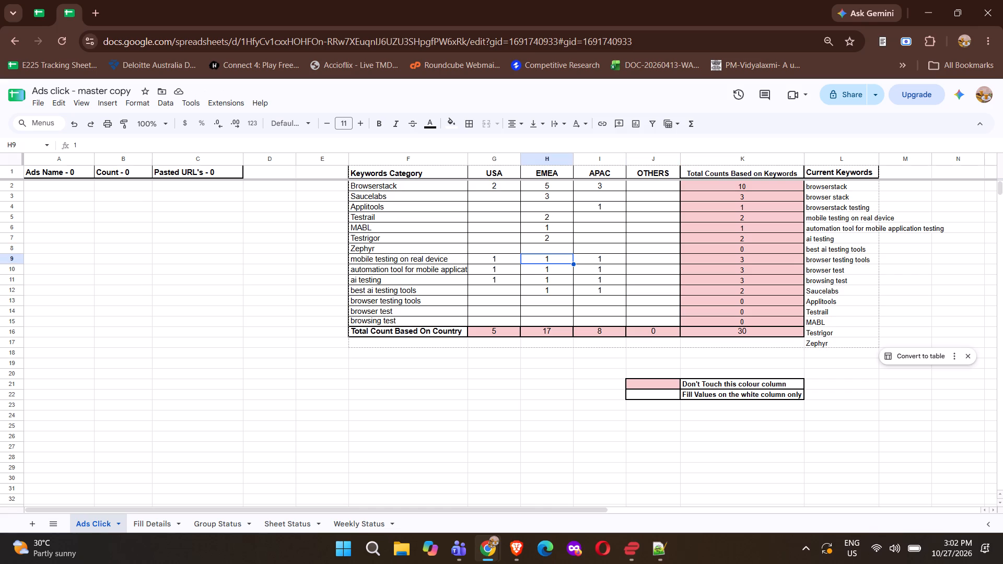
pyautogui.press('2')
pyautogui.press('Return')
pyautogui.press('2')
pyautogui.press('Return')
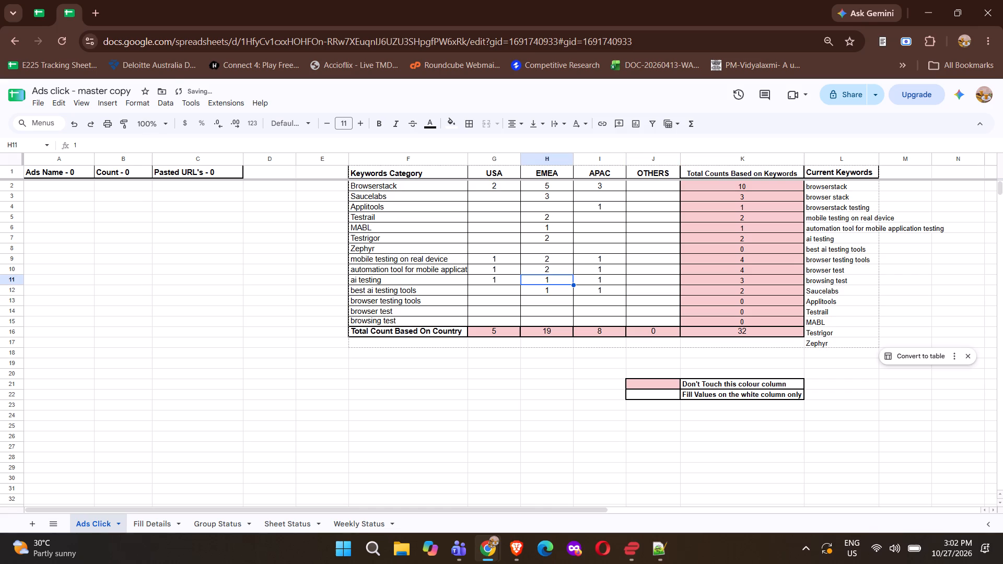
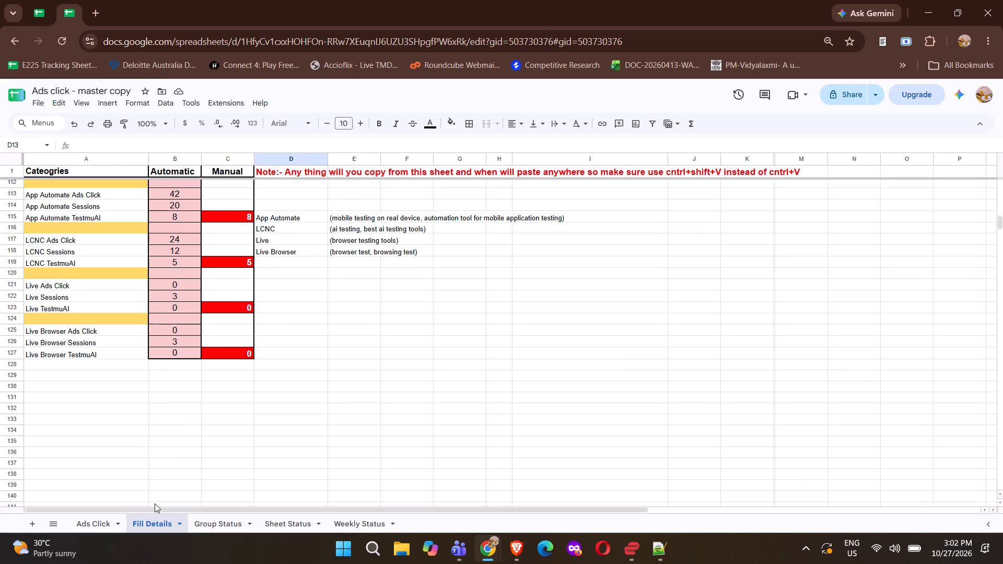
# Set the EMEA count for the browser testing tools category to 1 on the Ads Click sheet.
pyautogui.click(94, 525)
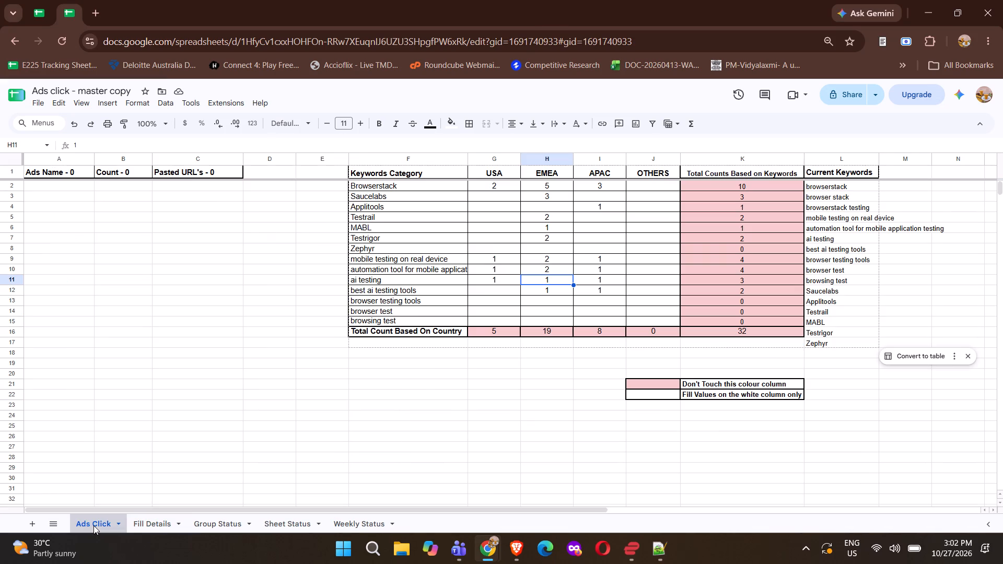
pyautogui.click(556, 300)
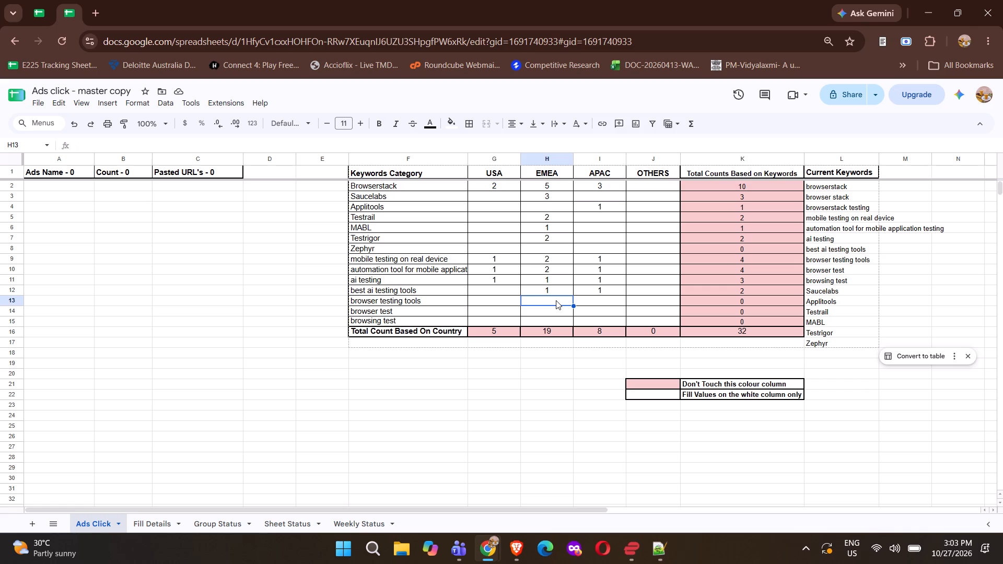
pyautogui.press('1')
pyautogui.press('Return')
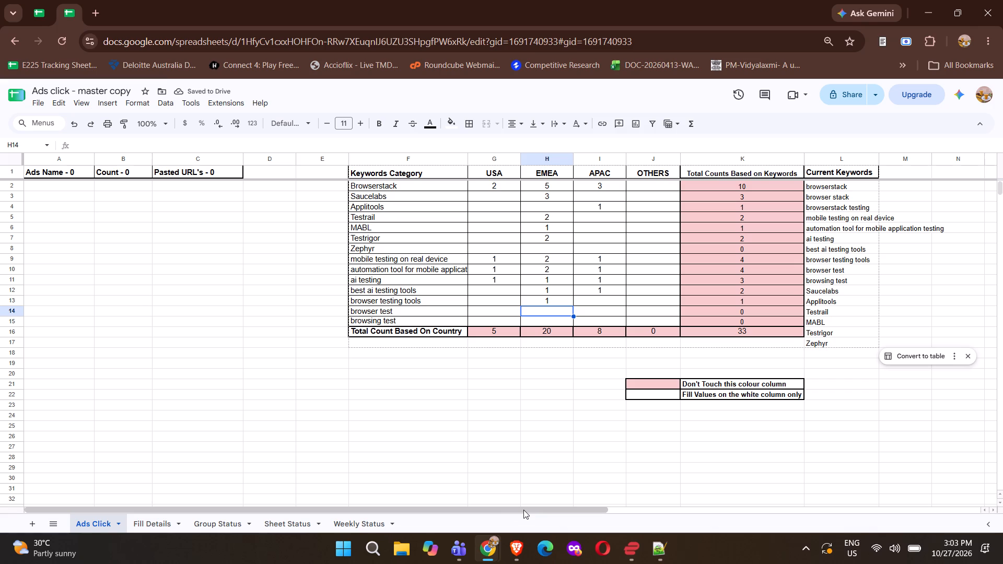
# Review the automatic and manual category figures on the Fill Details sheet, from Live Browser up to Total Ads.
pyautogui.click(148, 518)
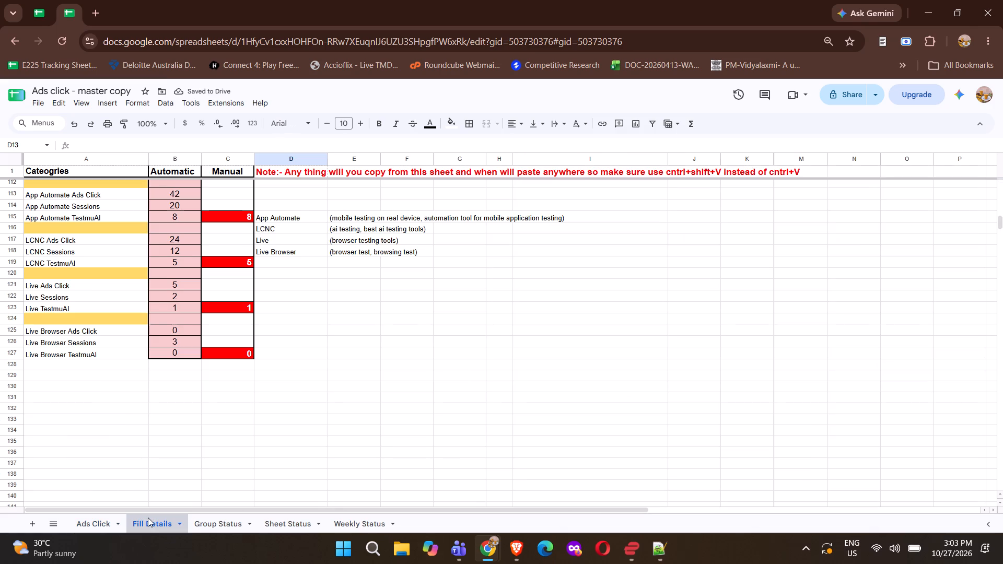
pyautogui.scroll(3, 283, 372)
pyautogui.scroll(-2, 283, 372)
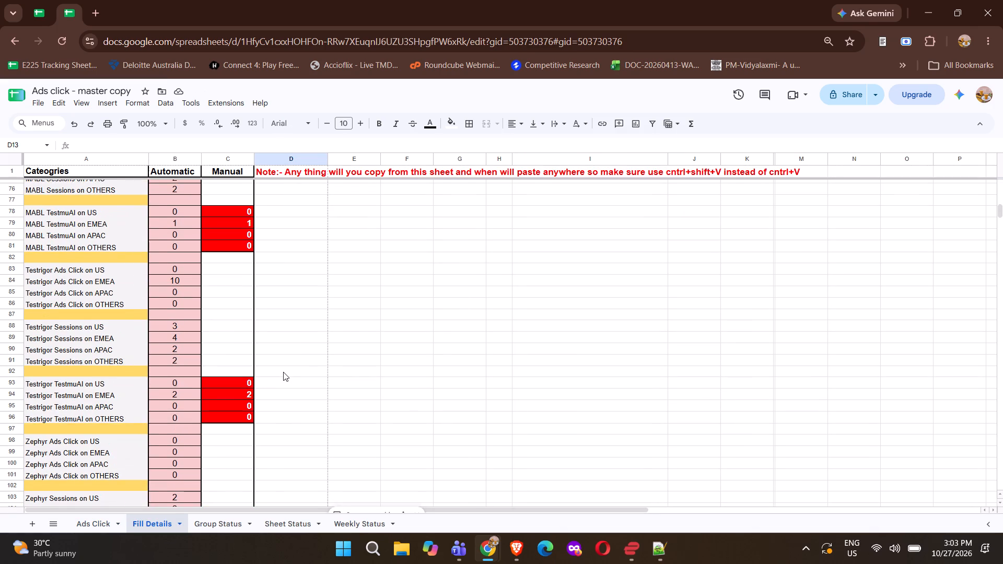
pyautogui.scroll(4, 283, 372)
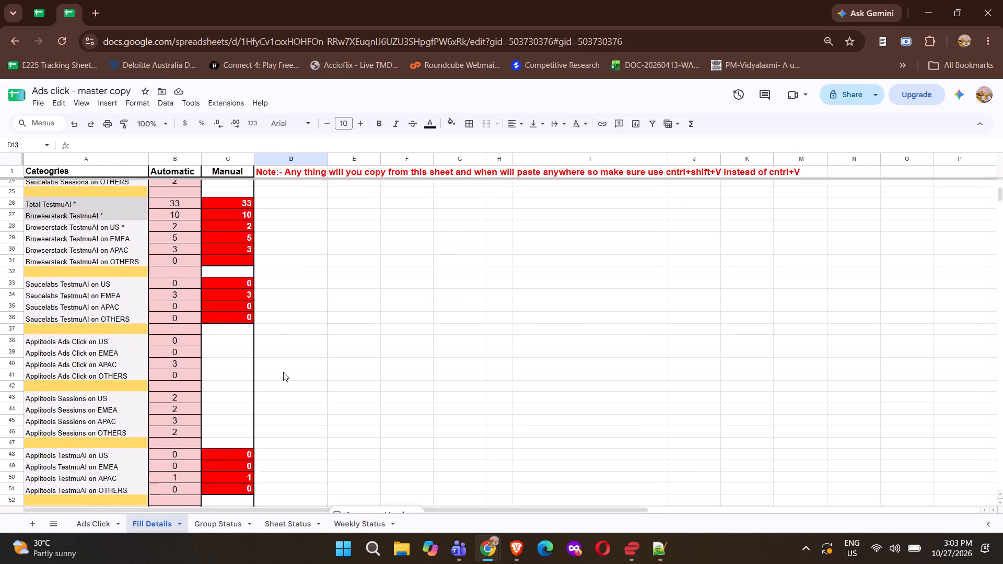
pyautogui.scroll(3, 283, 372)
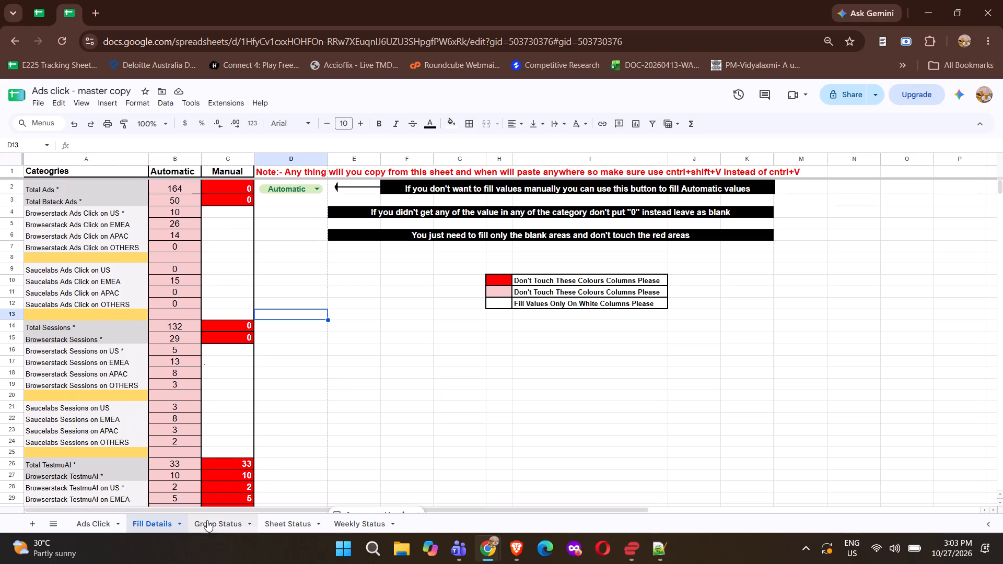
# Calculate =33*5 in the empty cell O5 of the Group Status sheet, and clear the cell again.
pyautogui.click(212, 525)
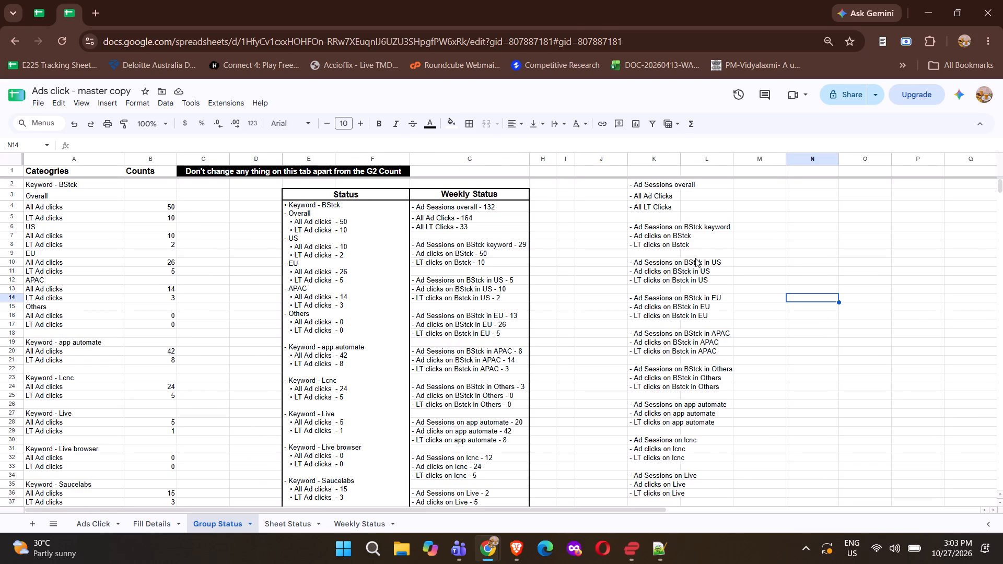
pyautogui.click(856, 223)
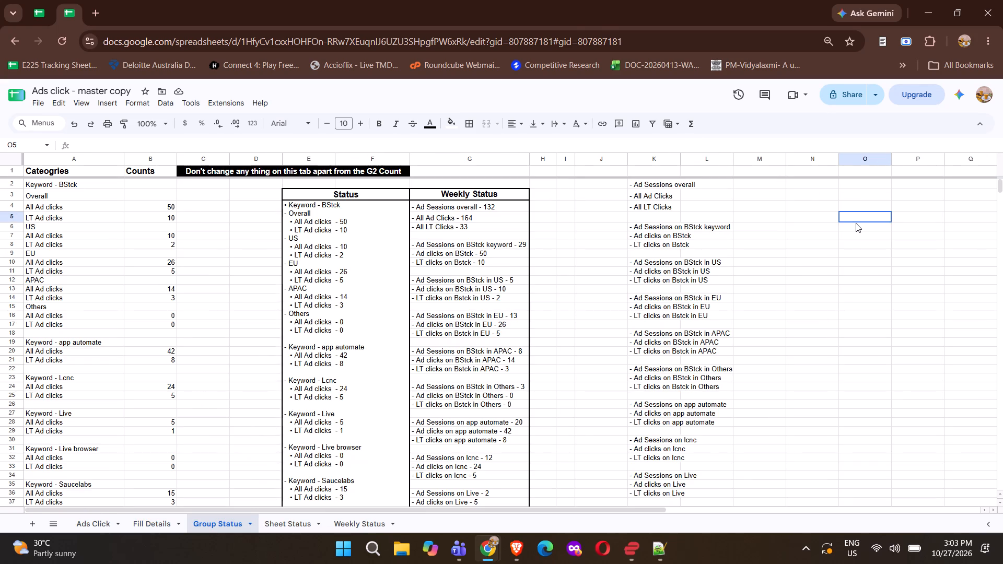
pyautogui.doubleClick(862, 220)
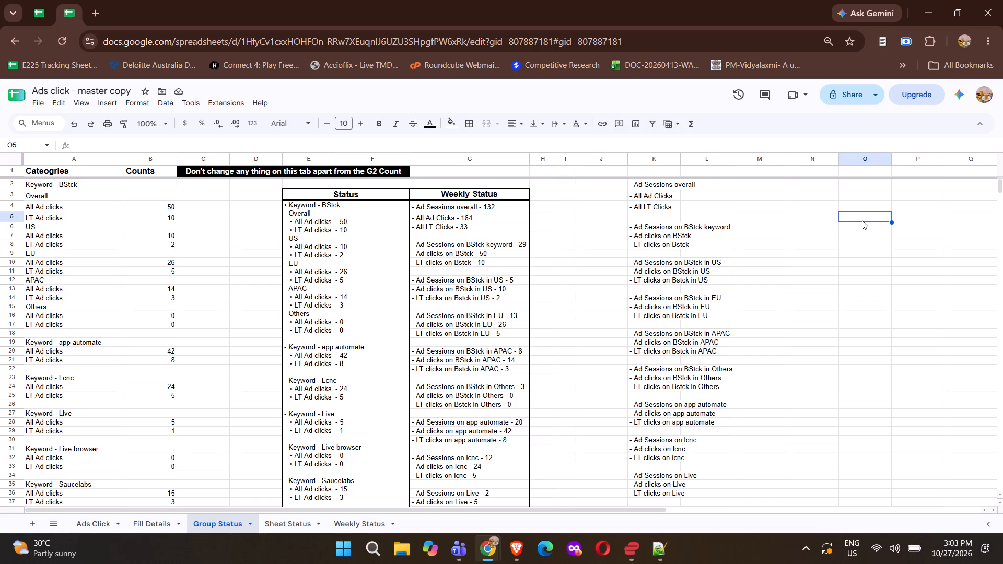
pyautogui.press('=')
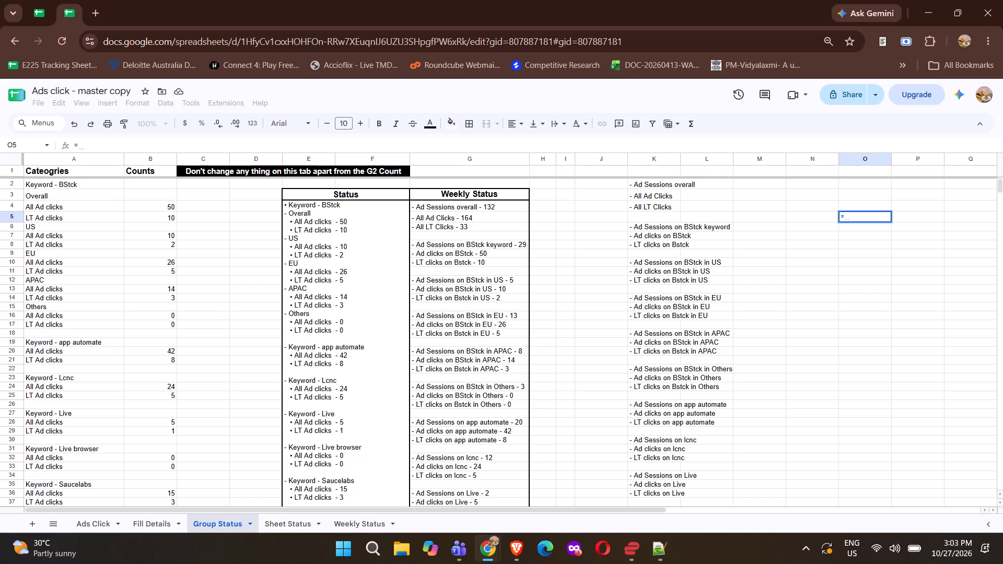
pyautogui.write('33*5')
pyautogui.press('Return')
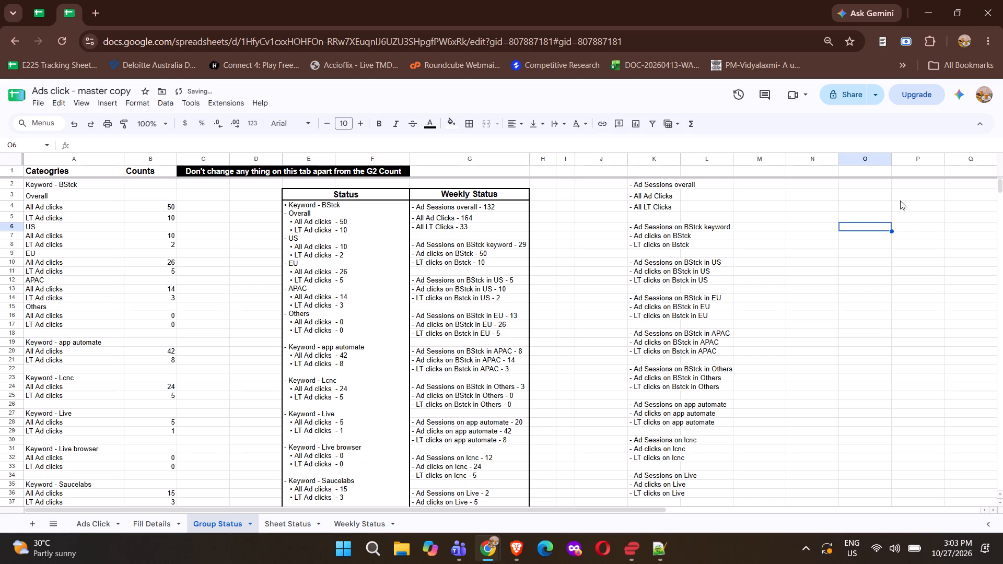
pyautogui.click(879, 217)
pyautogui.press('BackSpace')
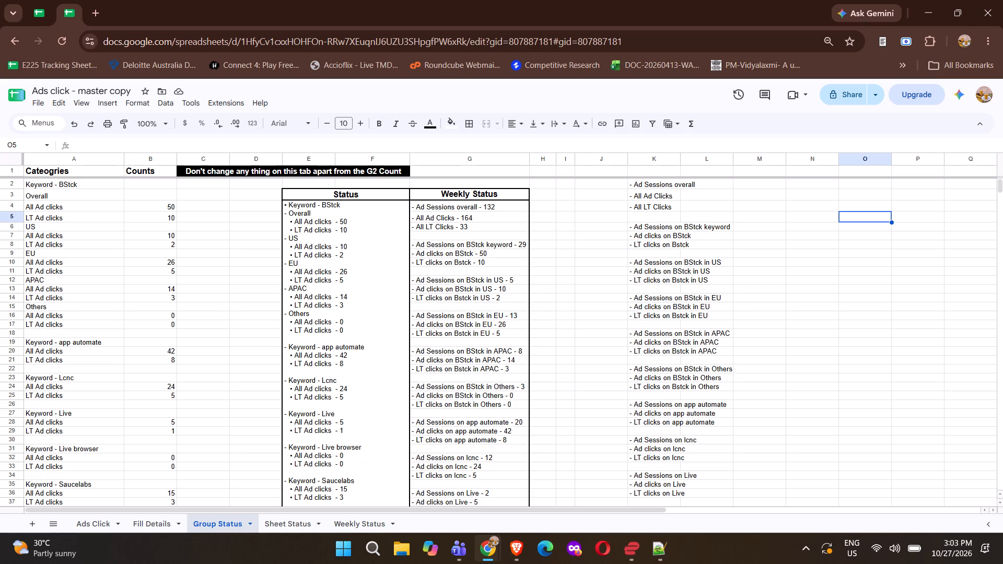
# Review the ad click counts per keyword on the Group Status sheet, down to the G2 Comparision entry.
pyautogui.scroll(-2, 344, 380)
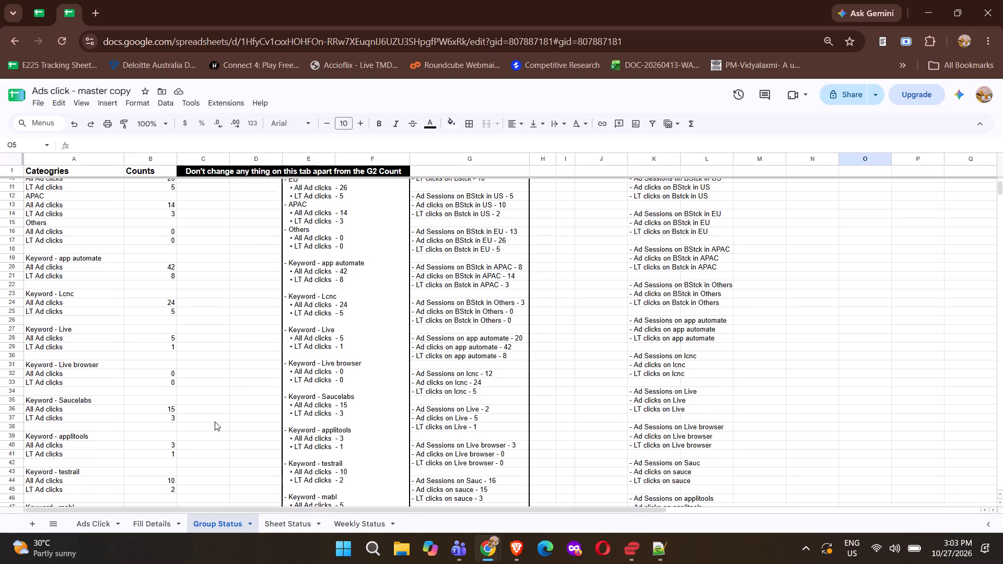
pyautogui.scroll(-1, 176, 448)
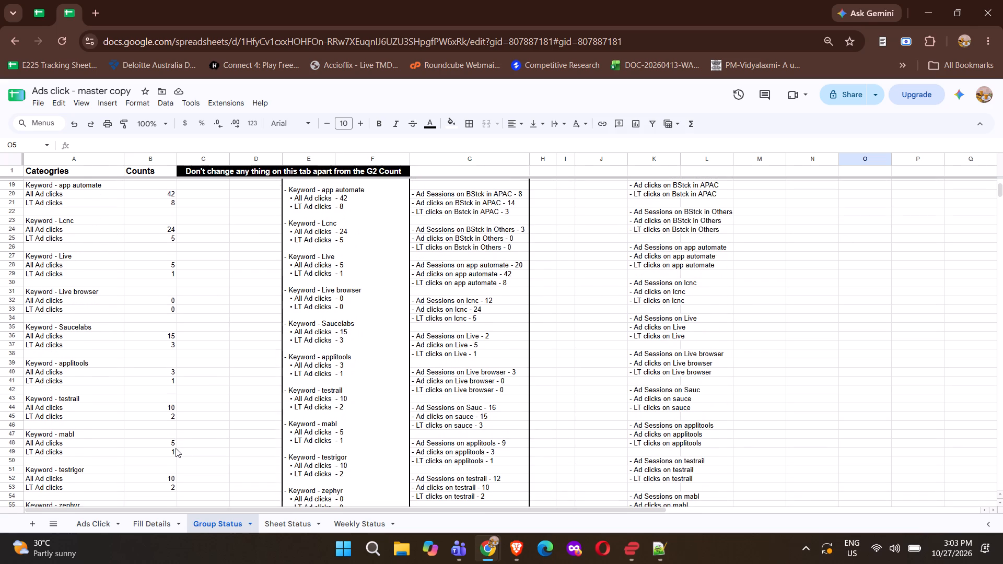
pyautogui.scroll(-2, 176, 448)
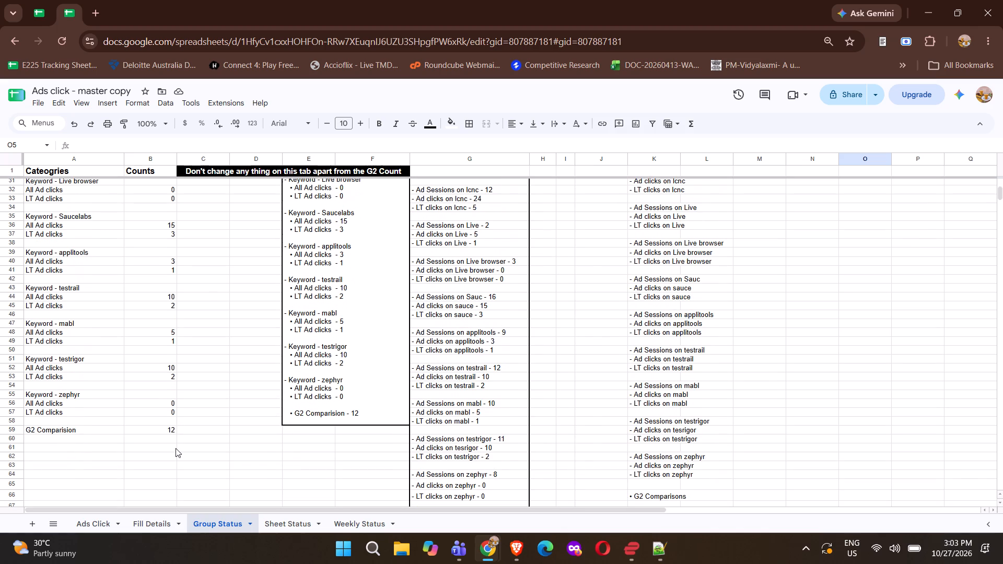
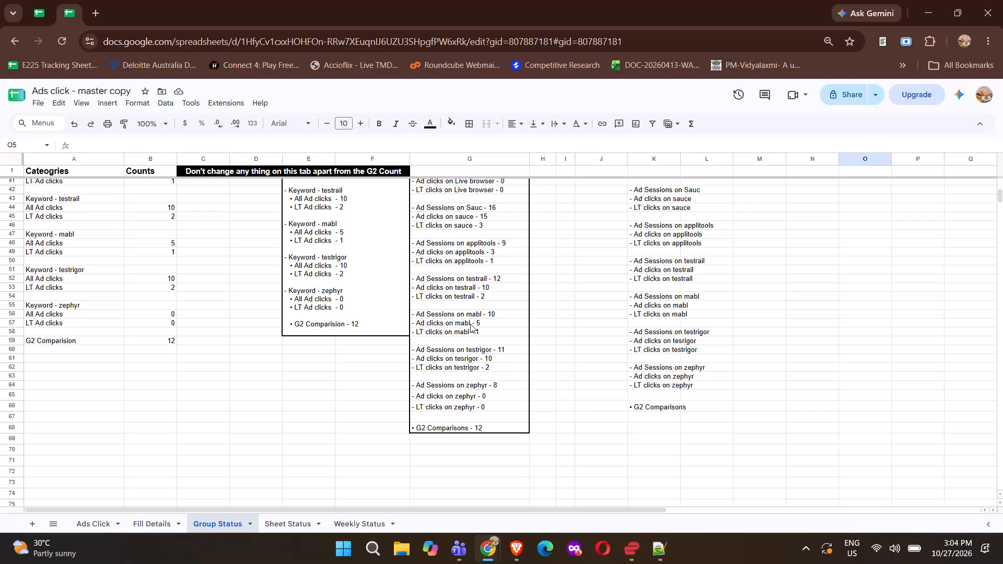
# Review the status and weekly status figures on the Group Status sheet up to the overall counts, and check the Sheet Status counts.
pyautogui.scroll(1, 470, 324)
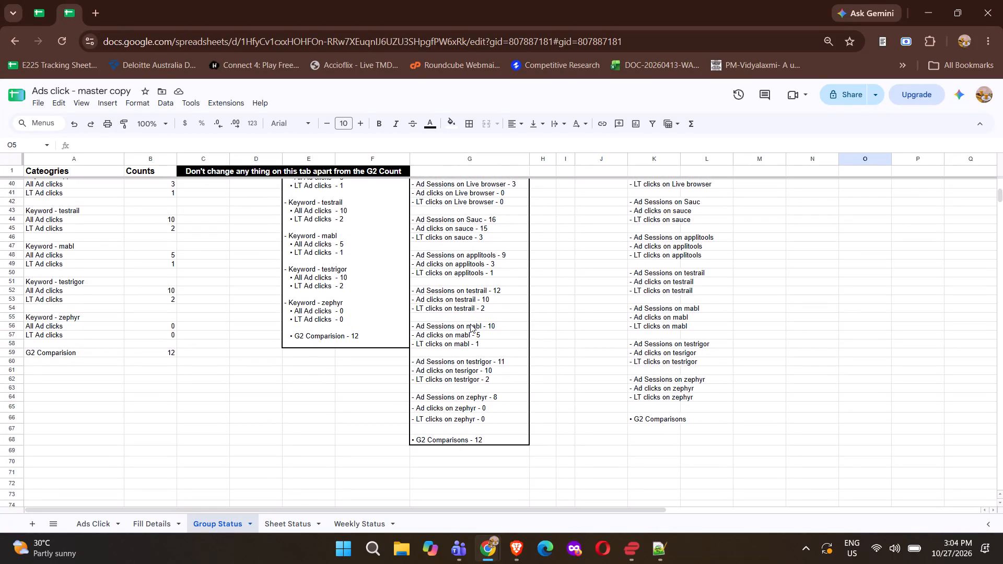
pyautogui.scroll(2, 470, 324)
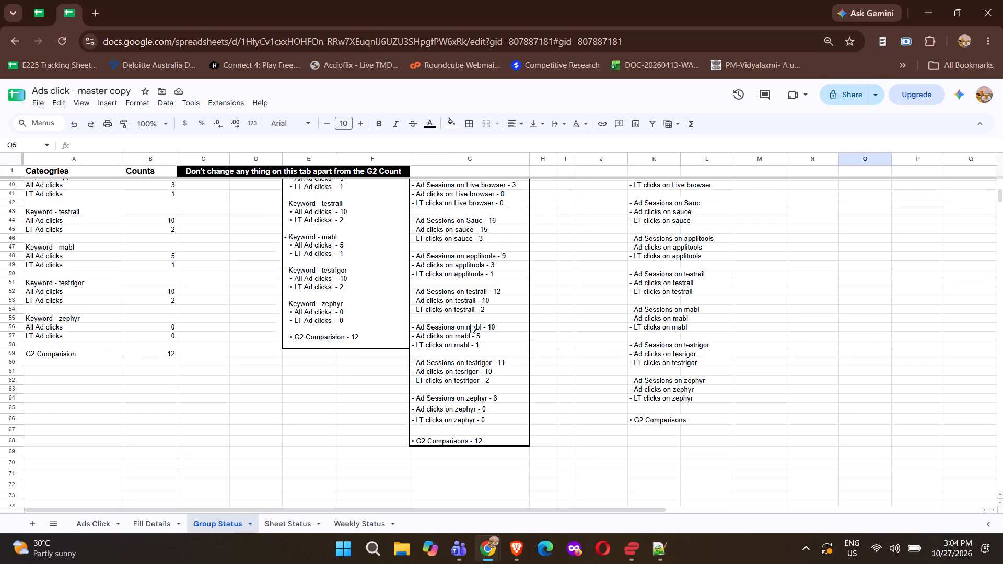
pyautogui.scroll(2, 470, 324)
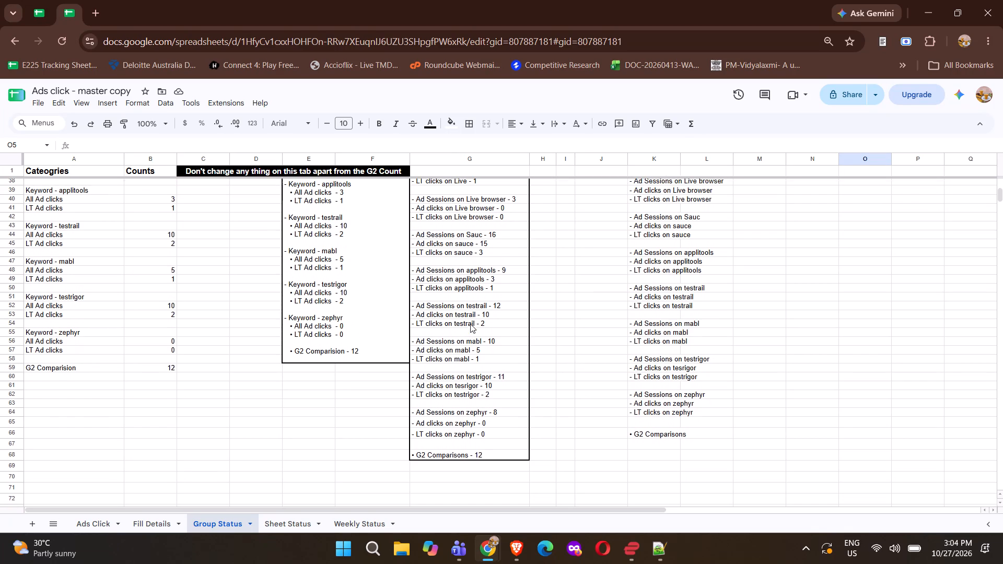
pyautogui.scroll(1, 470, 324)
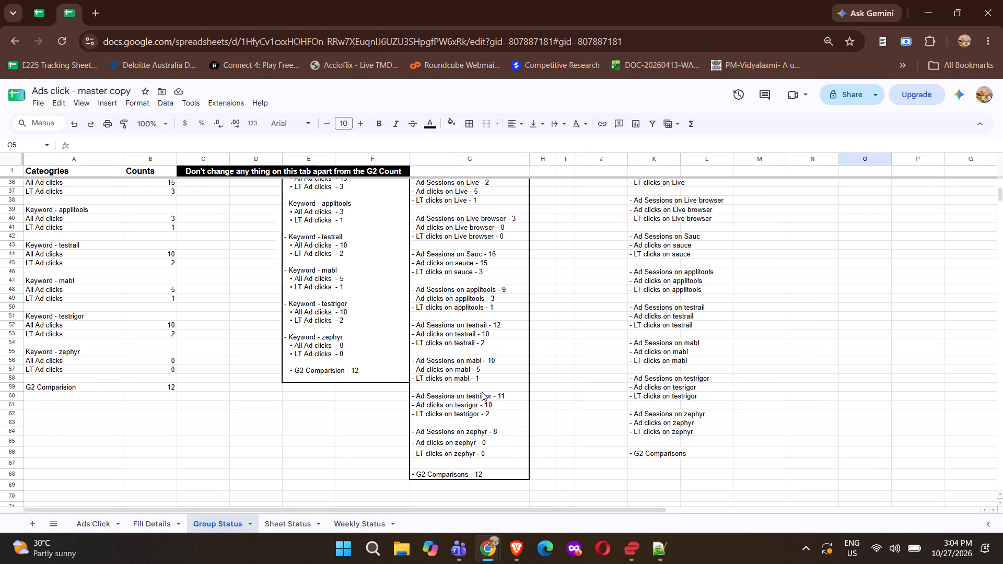
pyautogui.scroll(2, 468, 341)
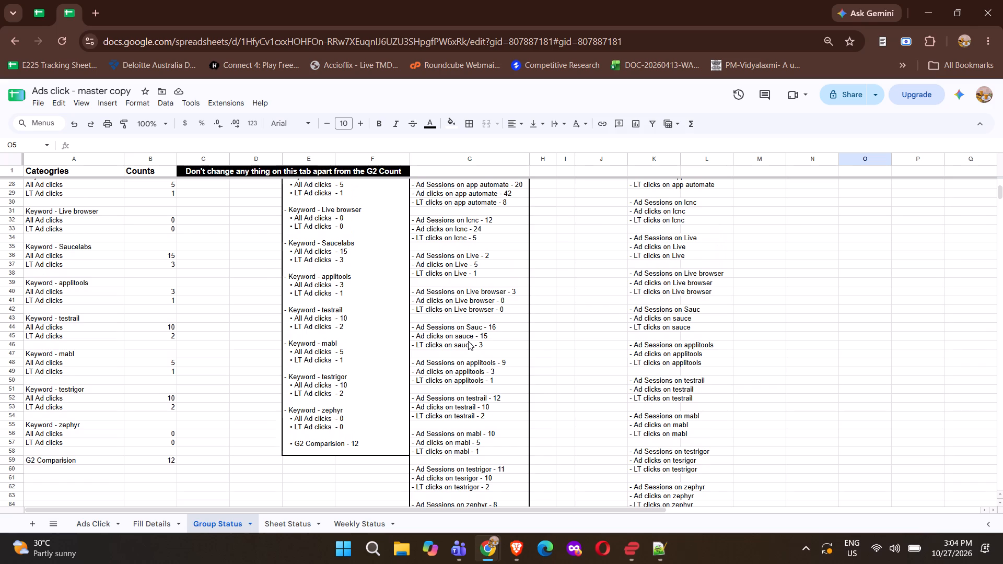
pyautogui.scroll(2, 468, 341)
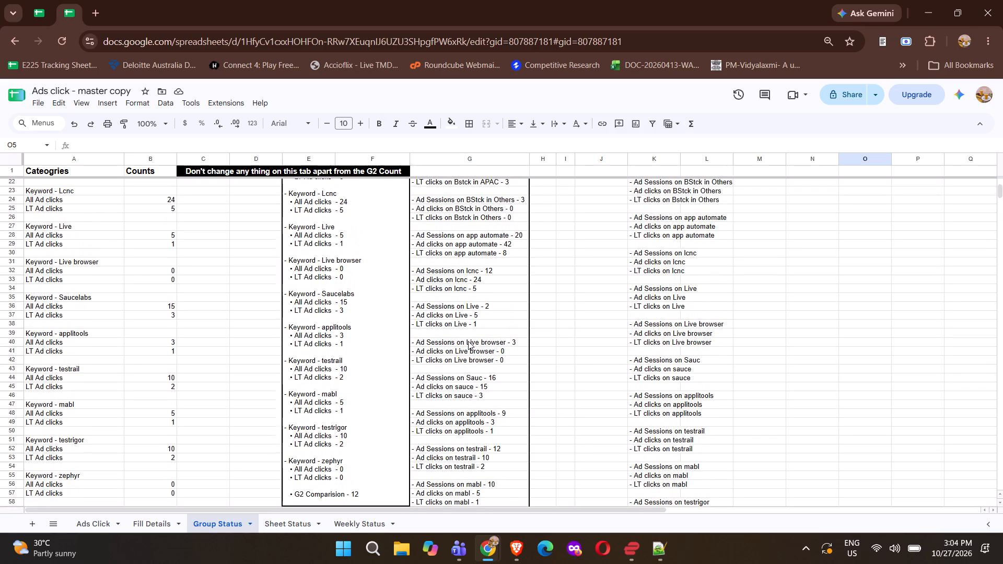
pyautogui.scroll(2, 468, 341)
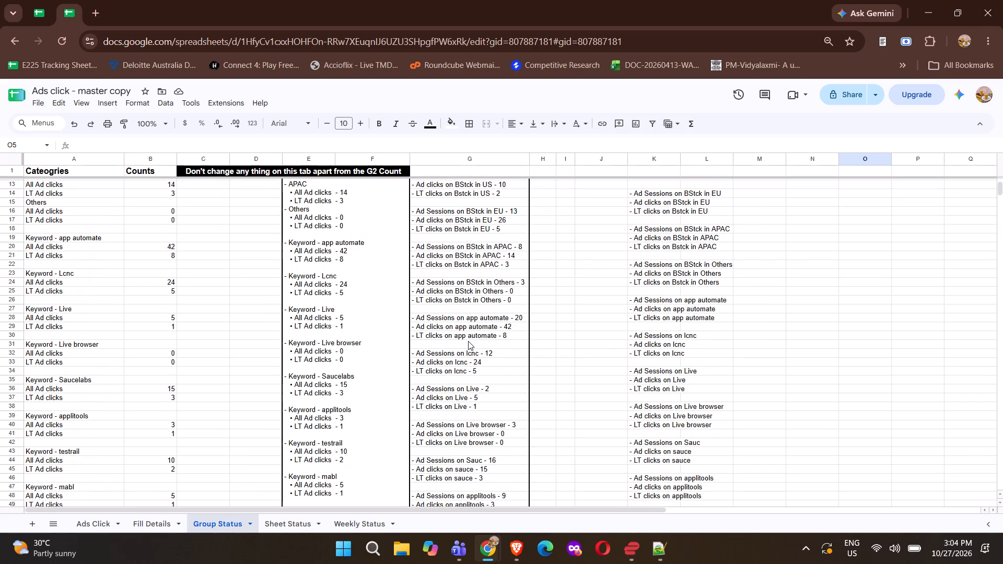
pyautogui.scroll(3, 468, 341)
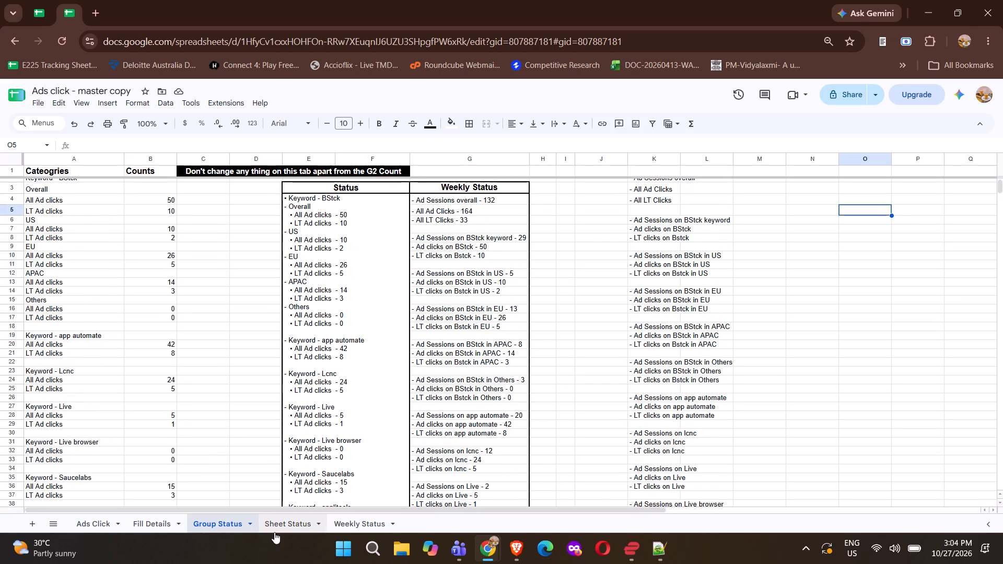
pyautogui.click(284, 523)
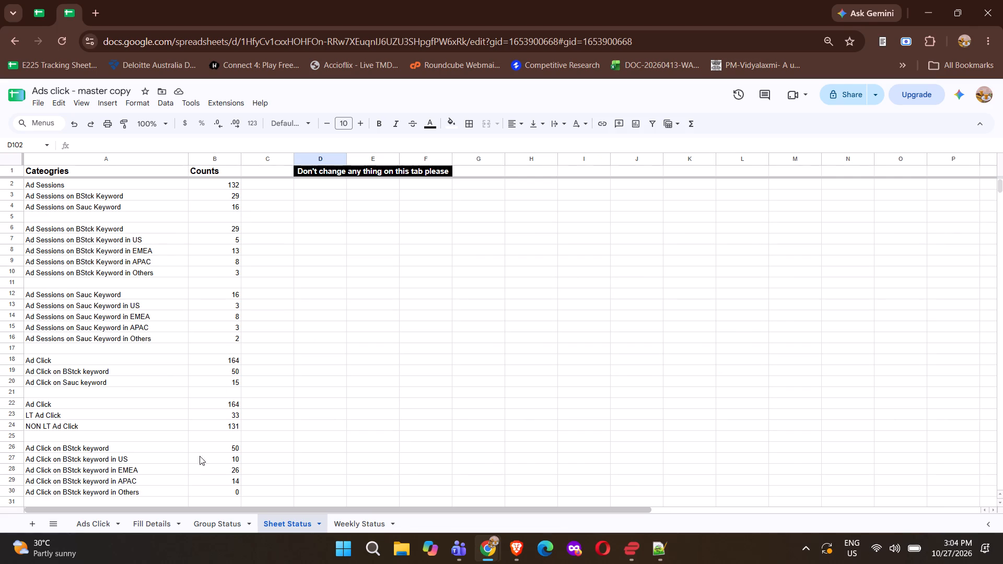
pyautogui.click(218, 526)
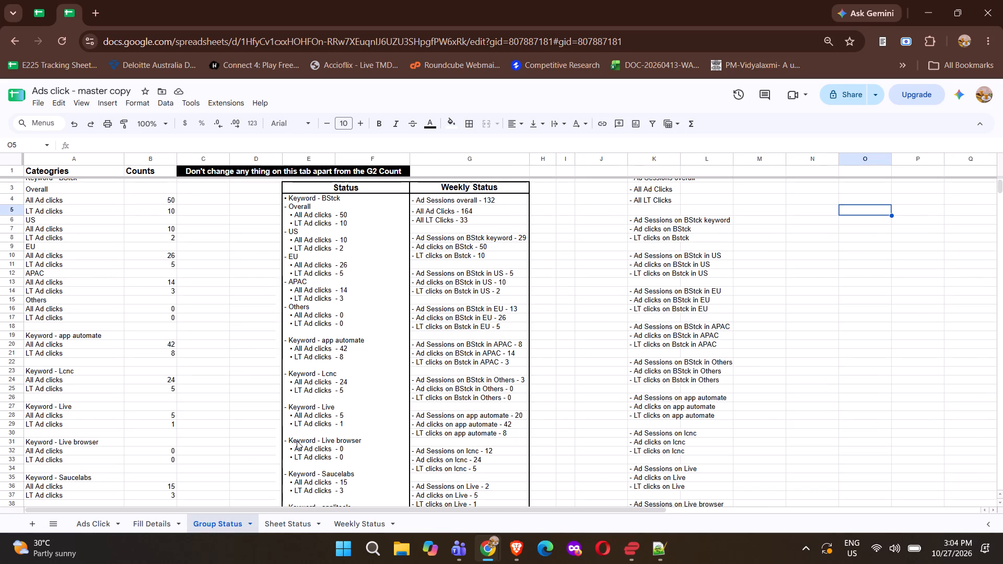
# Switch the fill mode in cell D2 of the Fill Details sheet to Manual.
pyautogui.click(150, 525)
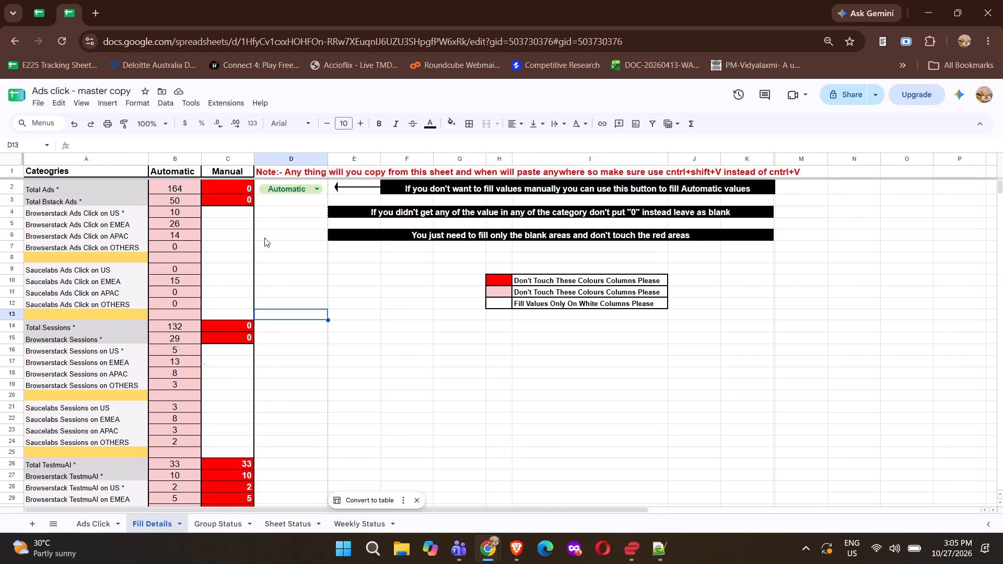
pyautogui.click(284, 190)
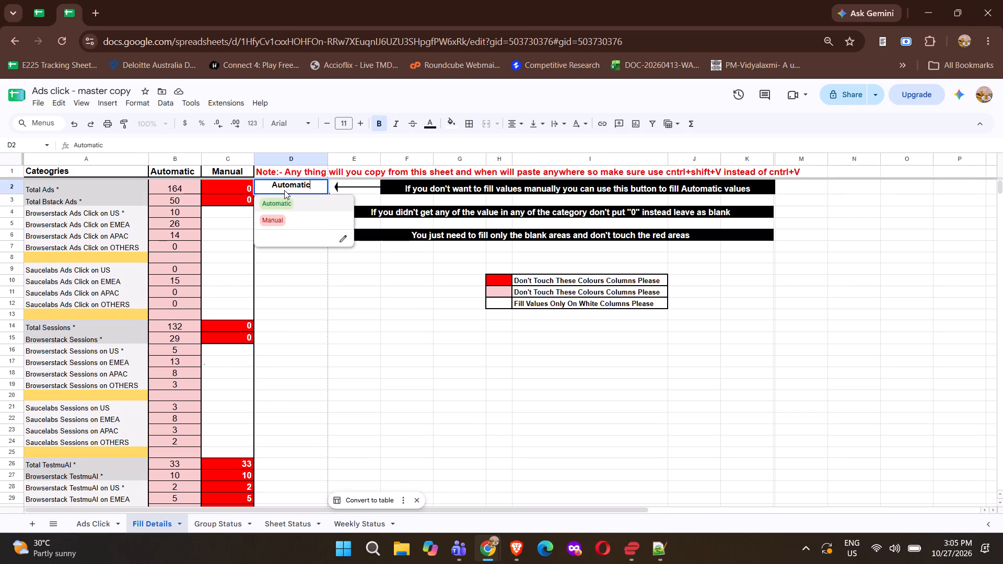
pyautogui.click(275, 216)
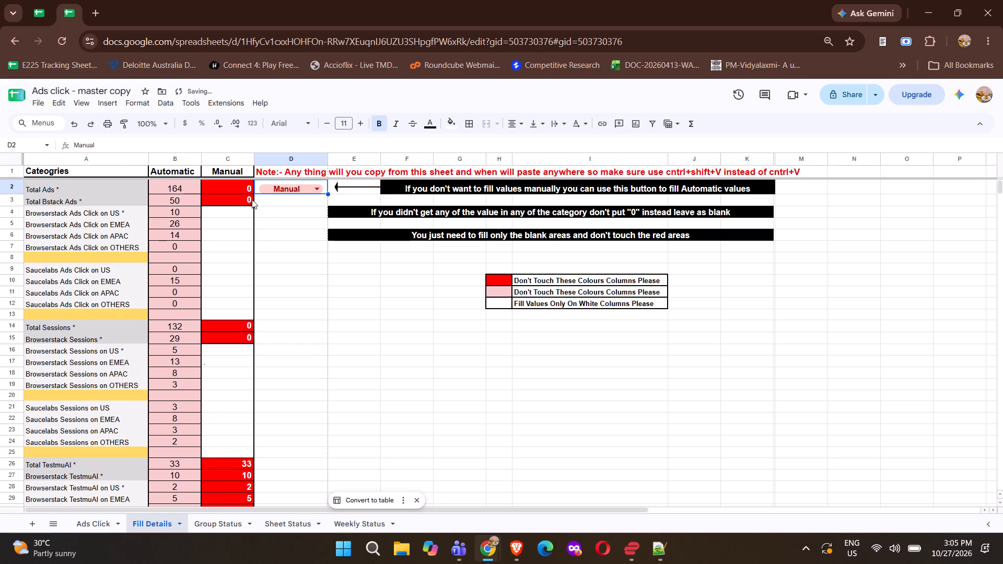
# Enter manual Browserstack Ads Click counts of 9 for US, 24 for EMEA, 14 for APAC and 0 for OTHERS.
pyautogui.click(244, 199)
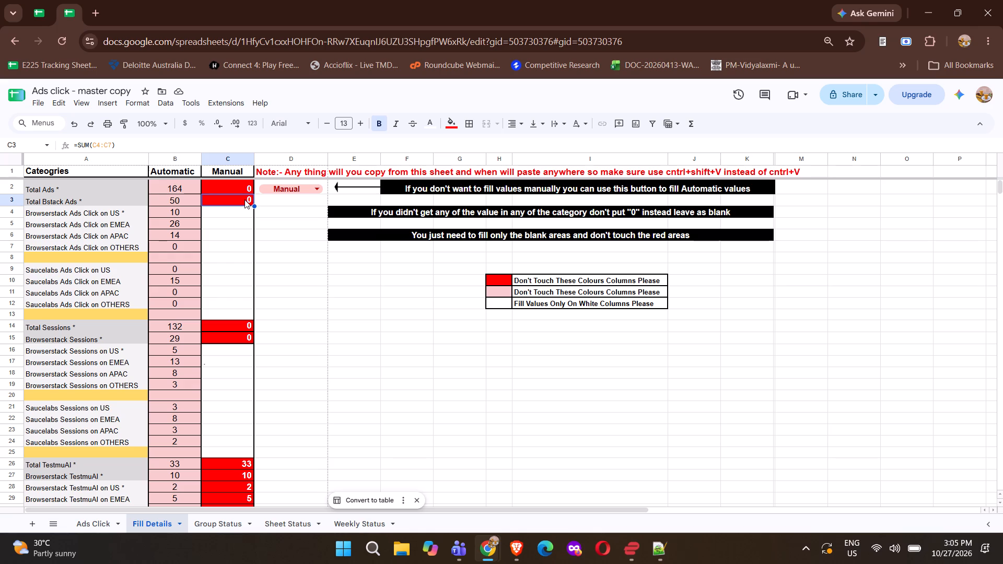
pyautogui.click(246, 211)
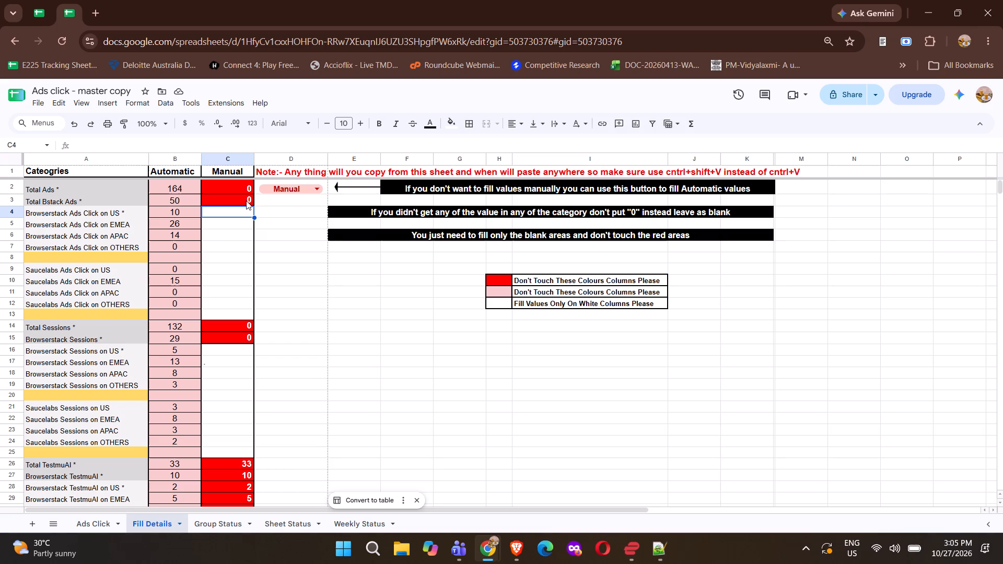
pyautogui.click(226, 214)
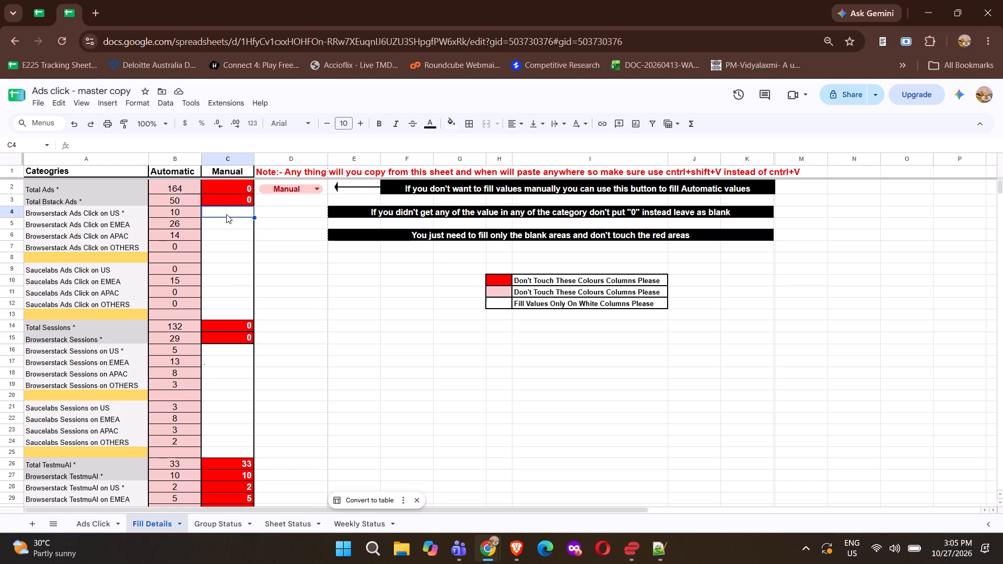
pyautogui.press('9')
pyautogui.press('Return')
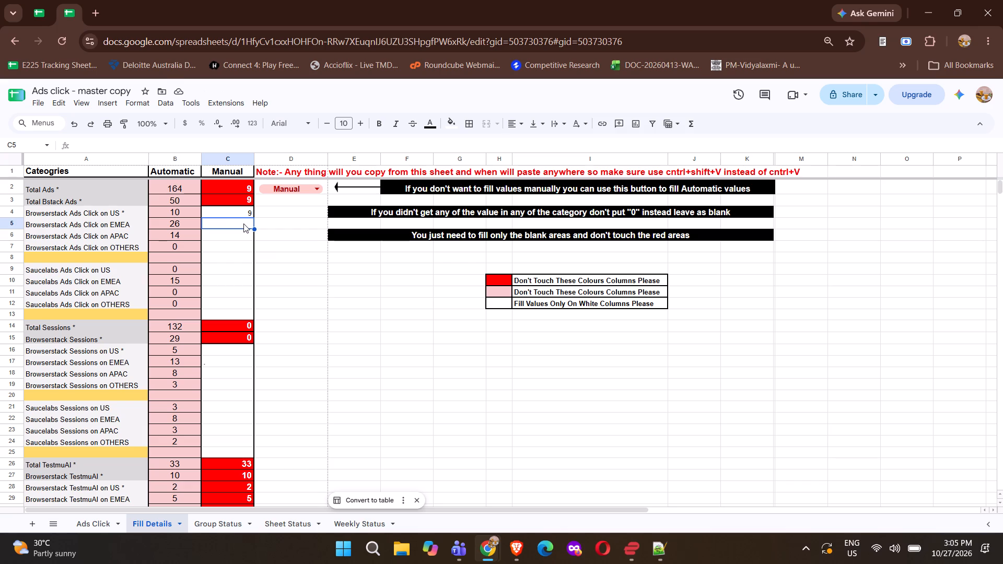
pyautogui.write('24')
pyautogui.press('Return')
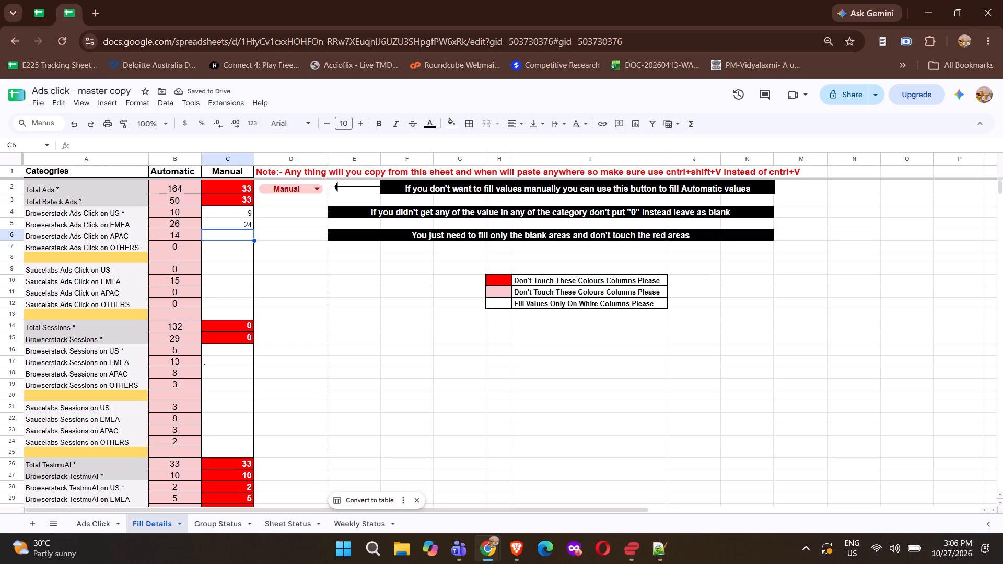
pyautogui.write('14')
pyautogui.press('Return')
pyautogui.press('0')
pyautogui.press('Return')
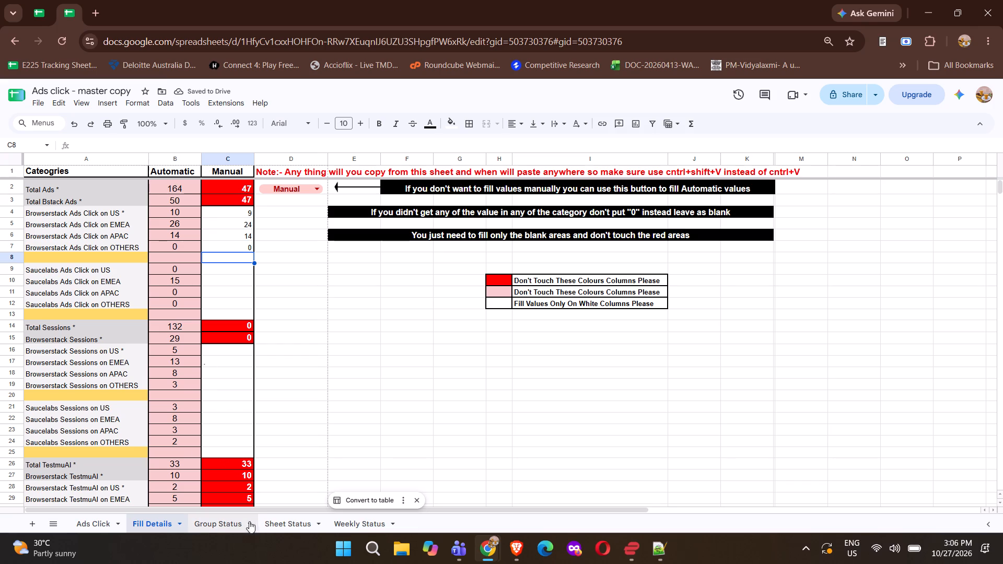
# Check how the manual entries carry over to the Group Status and Sheet Status sheets.
pyautogui.click(221, 523)
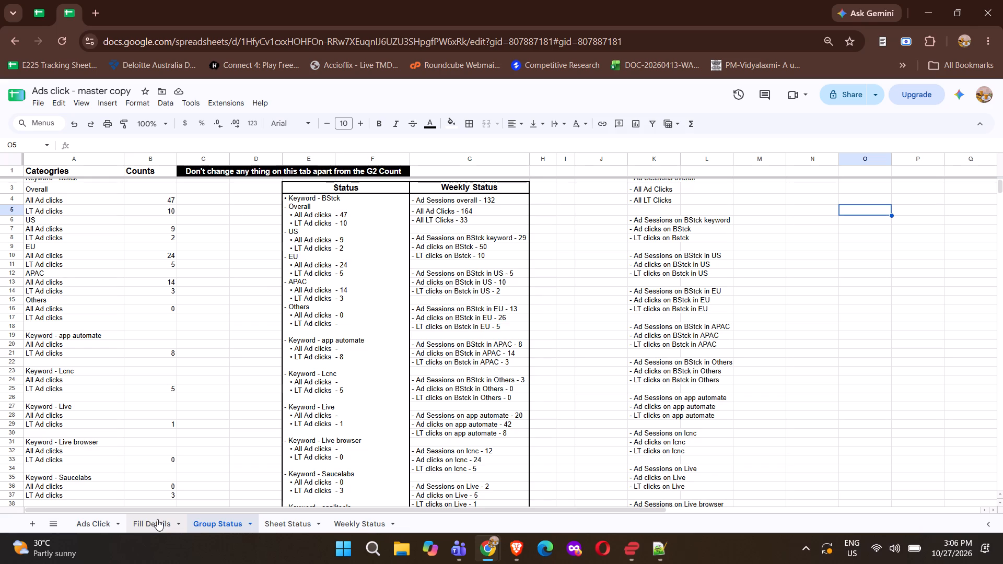
pyautogui.click(289, 523)
pyautogui.scroll(4, 238, 410)
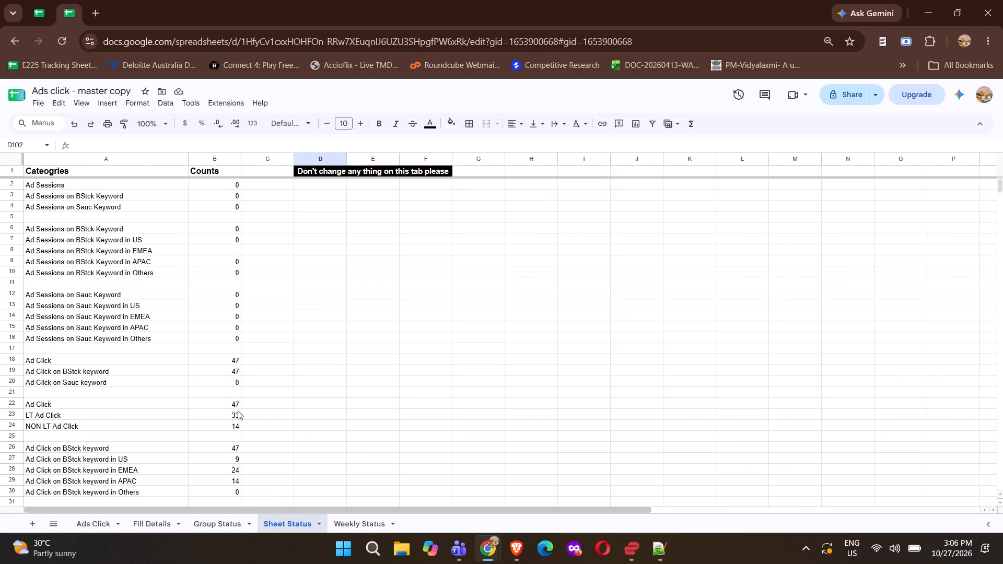
pyautogui.scroll(5, 238, 410)
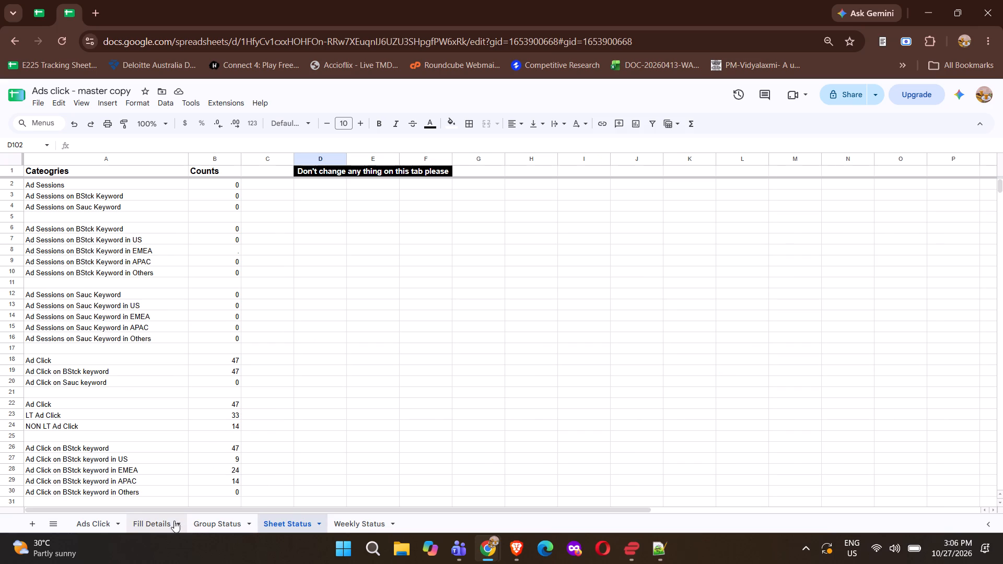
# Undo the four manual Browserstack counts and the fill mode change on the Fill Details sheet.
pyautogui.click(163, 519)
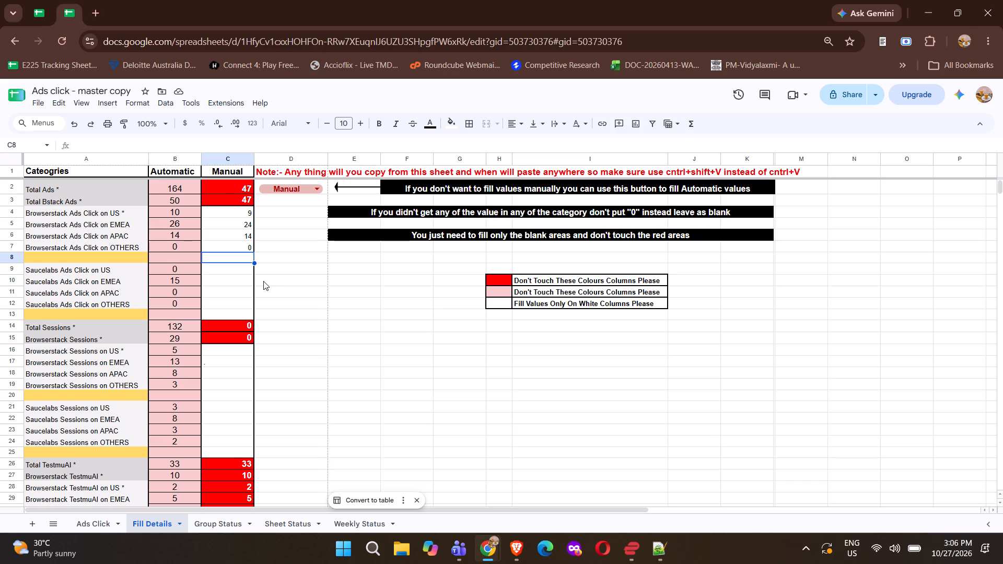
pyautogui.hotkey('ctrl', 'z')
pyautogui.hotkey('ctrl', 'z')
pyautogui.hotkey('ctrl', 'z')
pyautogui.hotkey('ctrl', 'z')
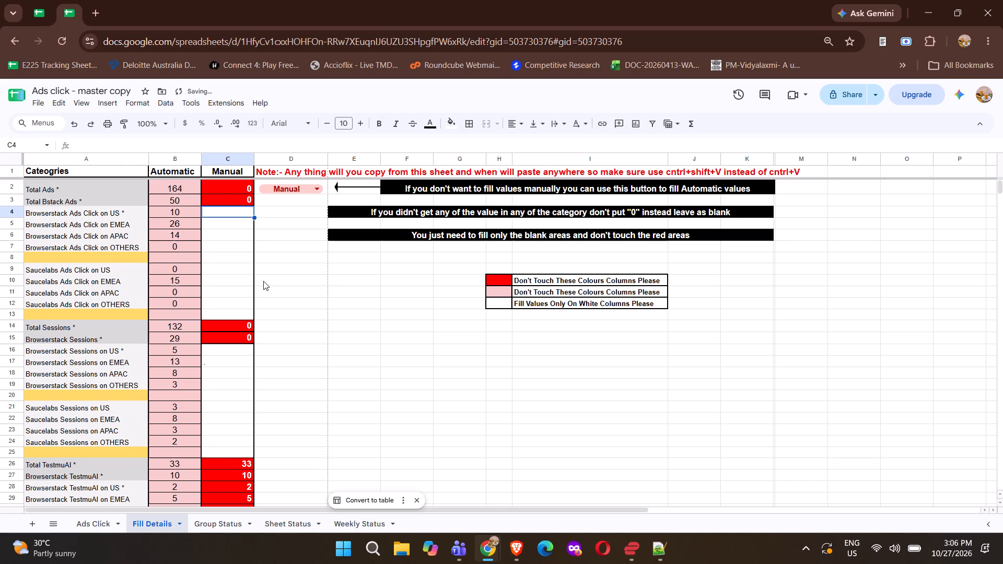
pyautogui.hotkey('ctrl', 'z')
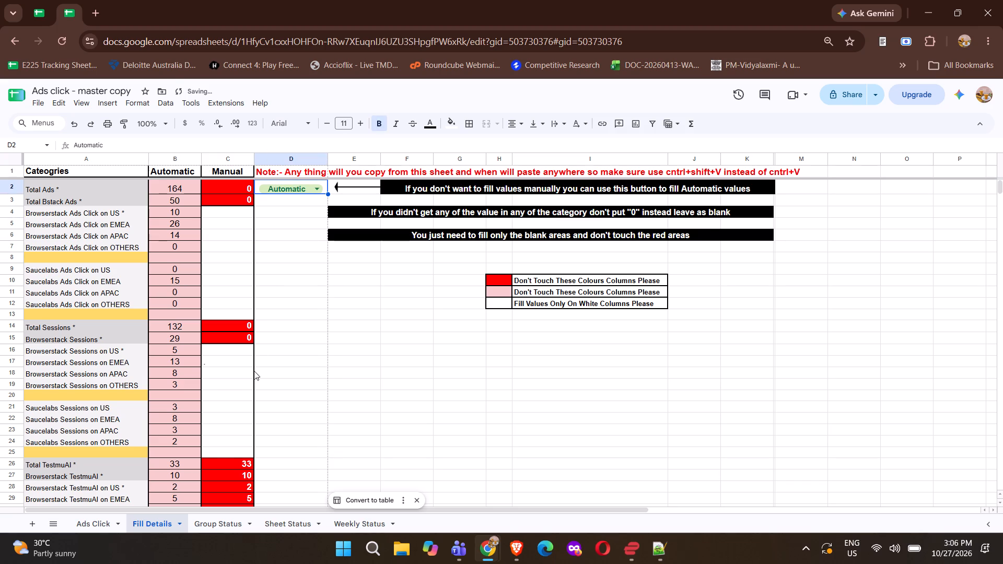
# Review the Sheet Status counts and the automatic category figures on Fill Details, from Total Ads down to Live Browser.
pyautogui.click(277, 526)
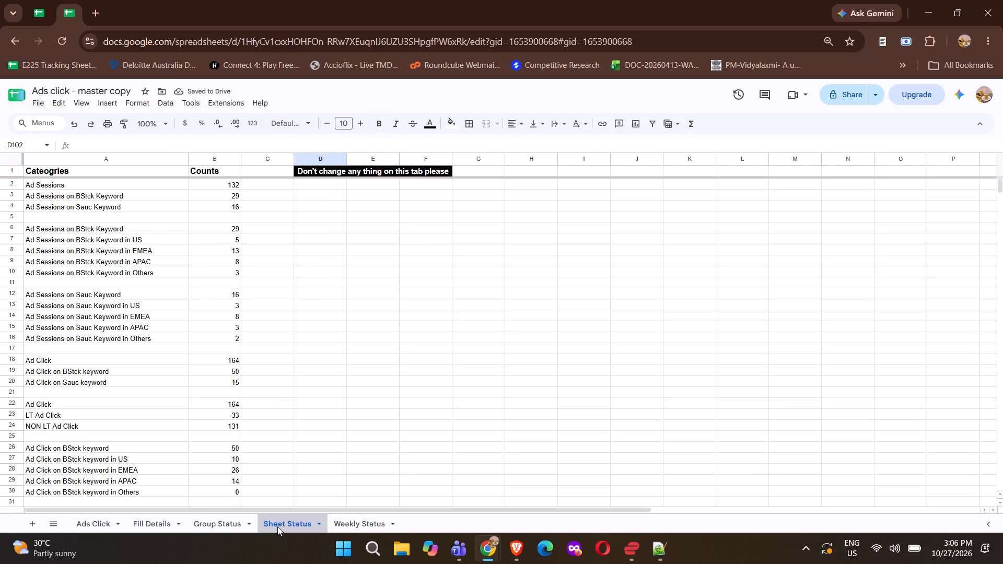
pyautogui.scroll(1, 241, 398)
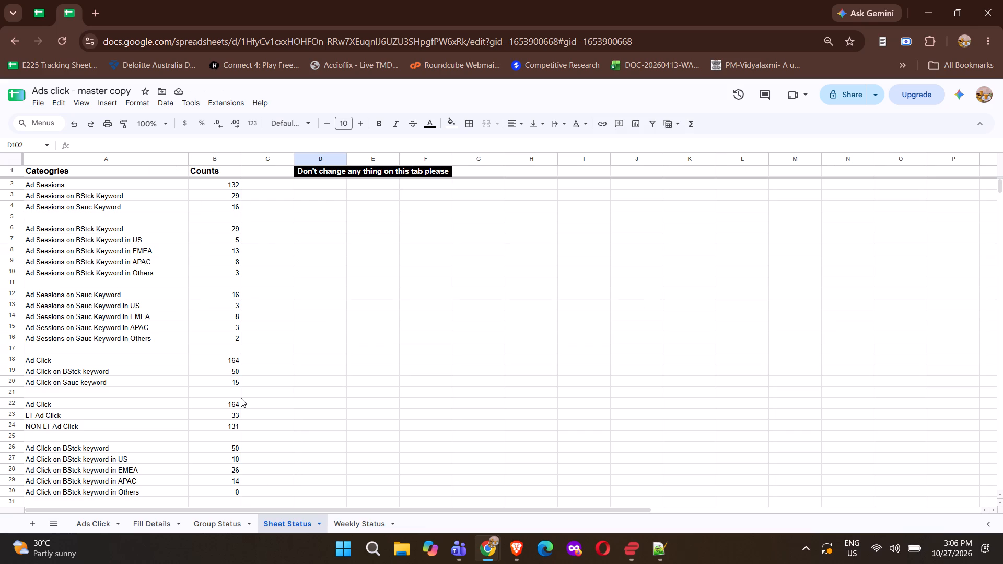
pyautogui.click(157, 522)
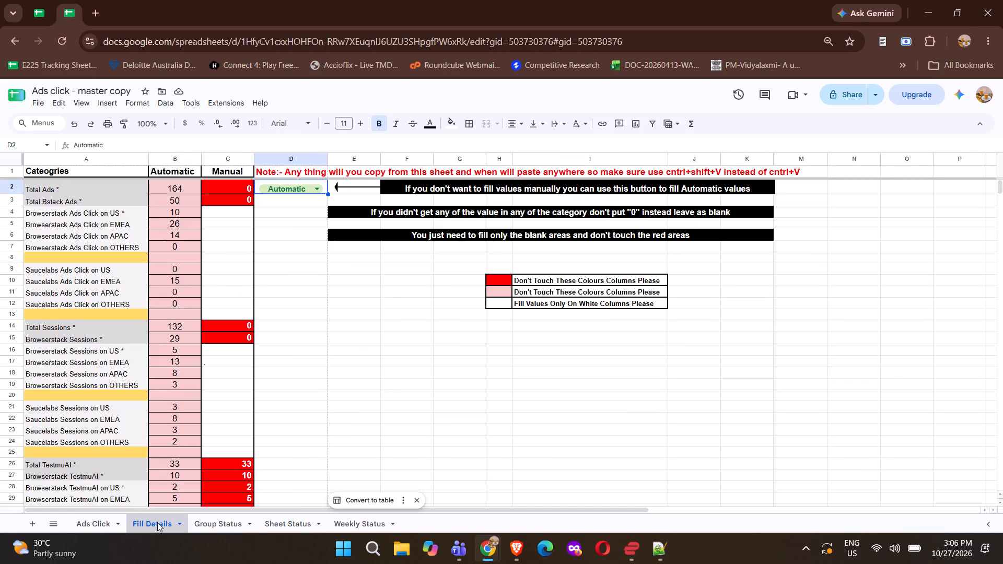
pyautogui.scroll(-1, 171, 334)
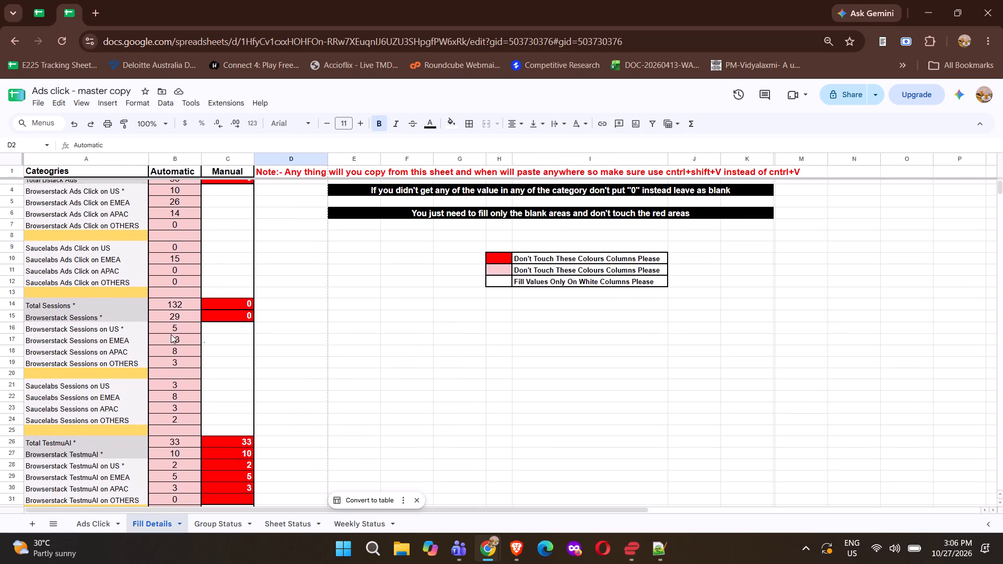
pyautogui.scroll(-1, 171, 334)
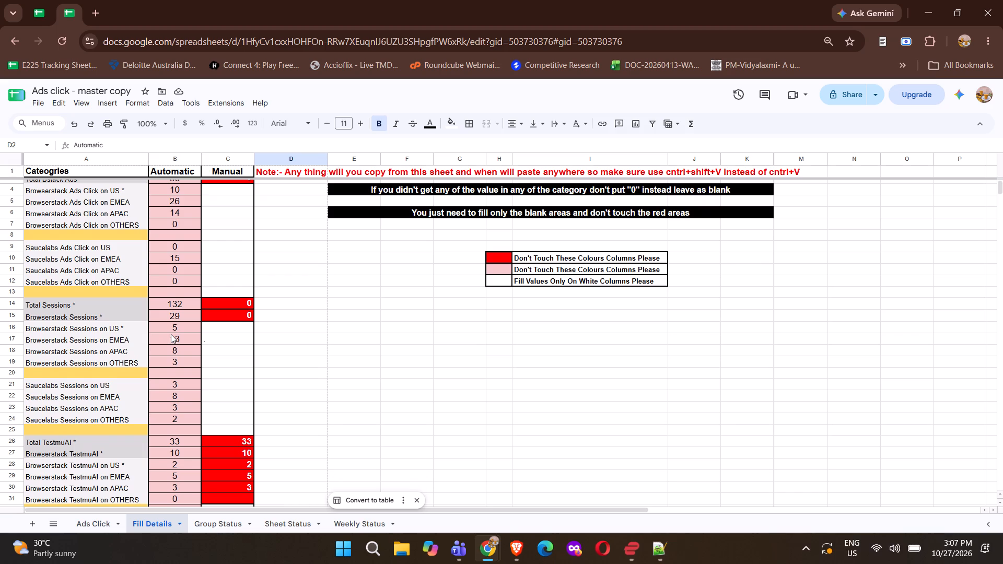
pyautogui.scroll(2, 171, 334)
pyautogui.scroll(-6, 171, 334)
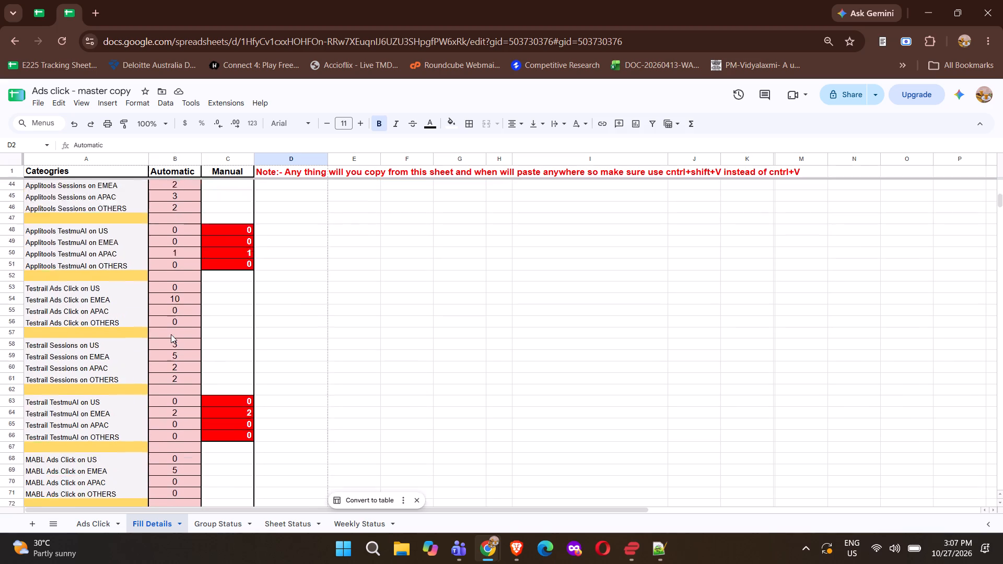
pyautogui.scroll(-4, 171, 334)
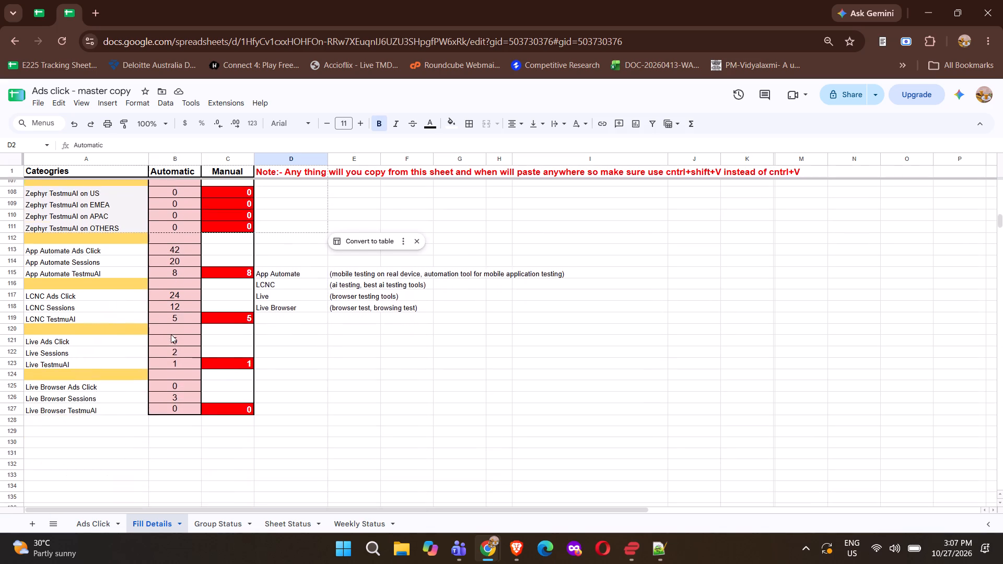
pyautogui.scroll(8, 171, 334)
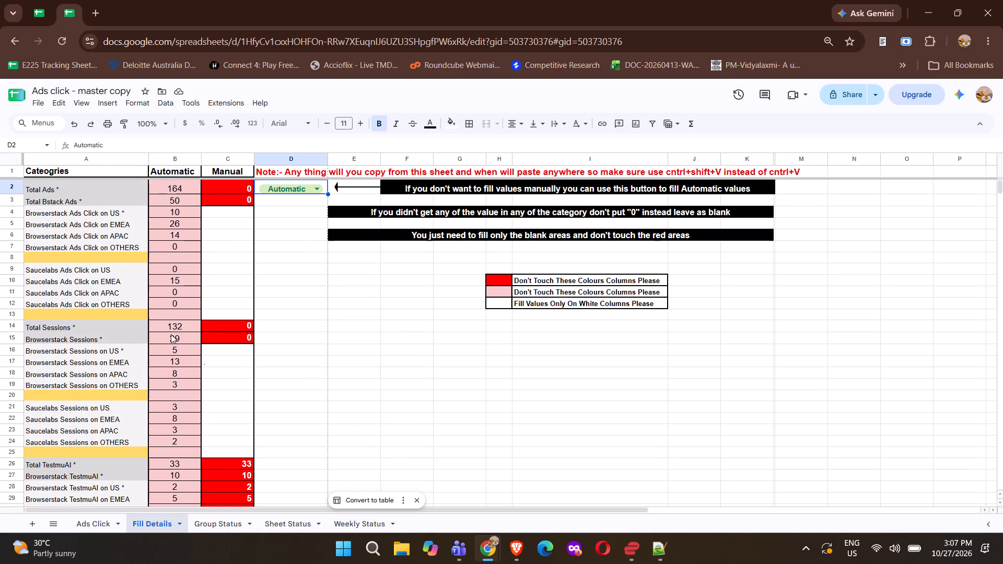
# Review the Group Status, Weekly Status and Sheet Status sheets down to the Live browser rows, plus the Fill Details and Ads Click sheets.
pyautogui.click(212, 520)
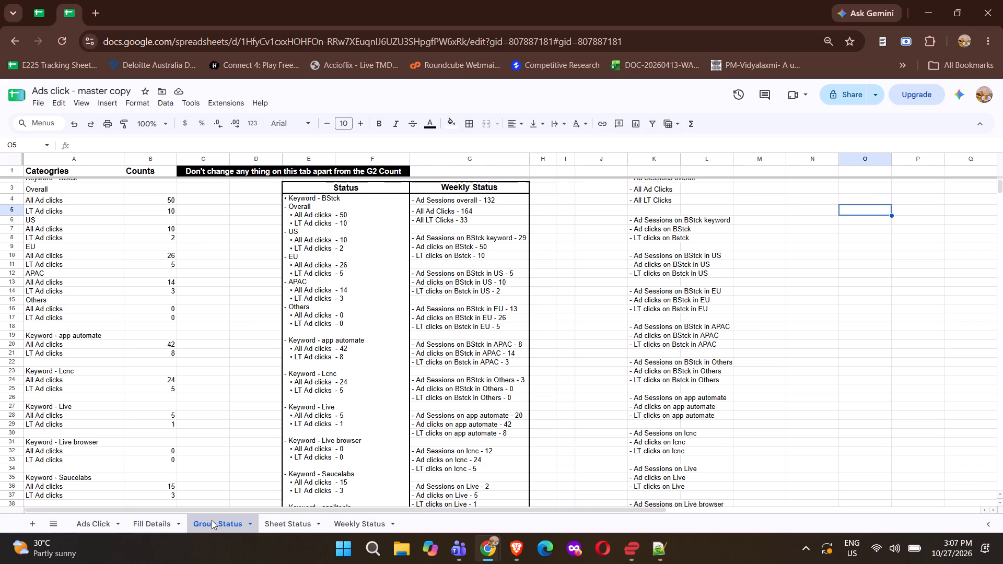
pyautogui.click(294, 521)
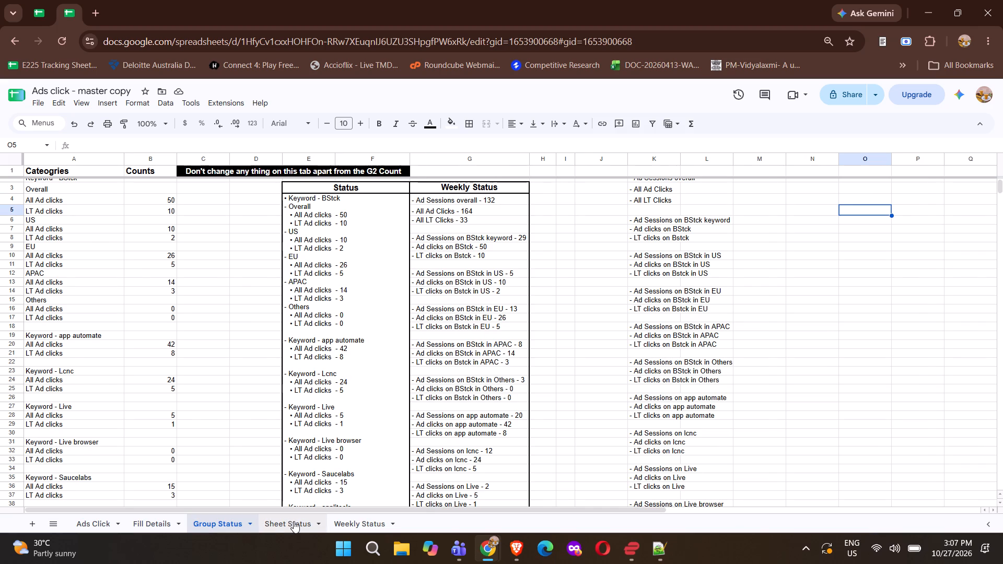
pyautogui.click(367, 532)
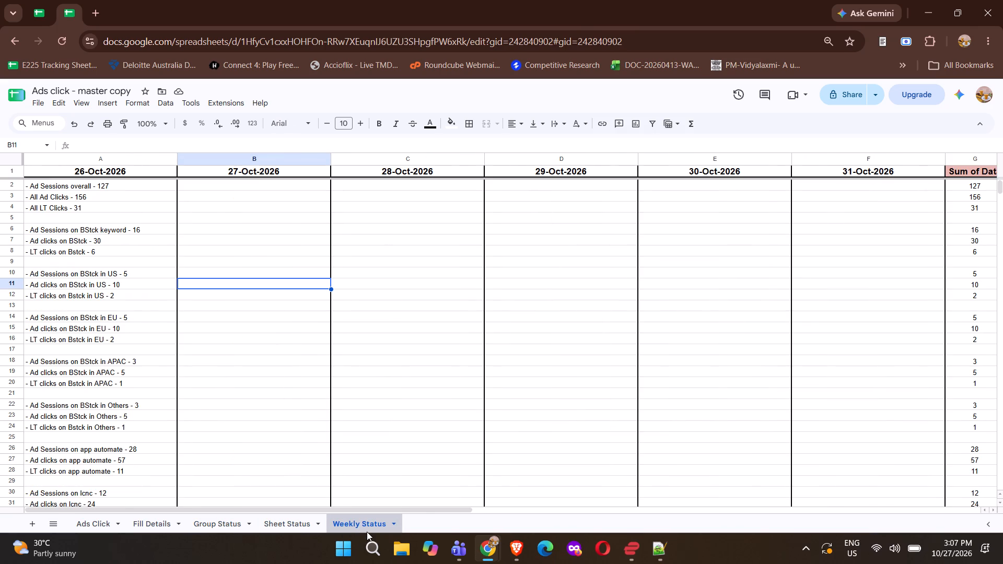
pyautogui.scroll(1, 278, 420)
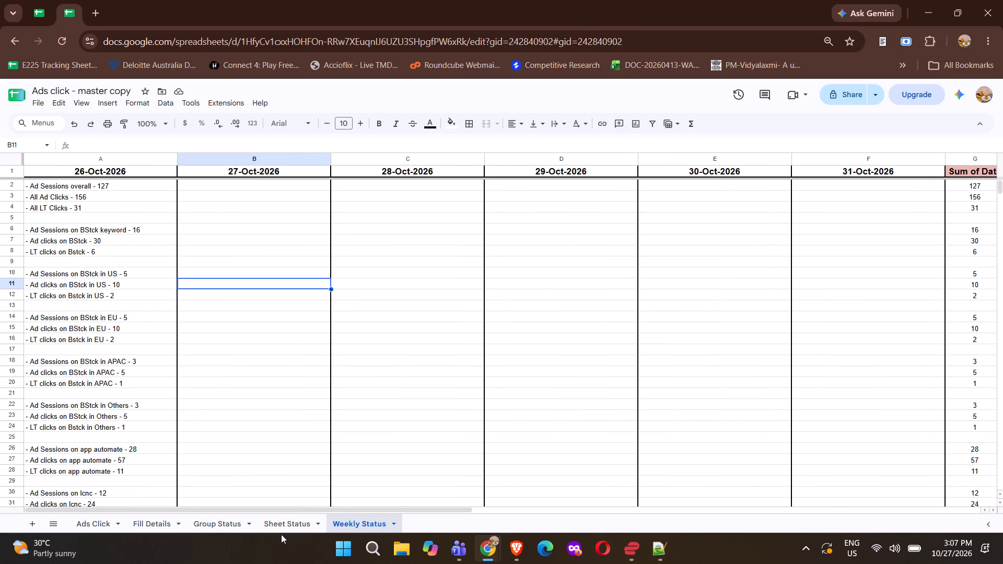
pyautogui.click(281, 533)
pyautogui.click(274, 521)
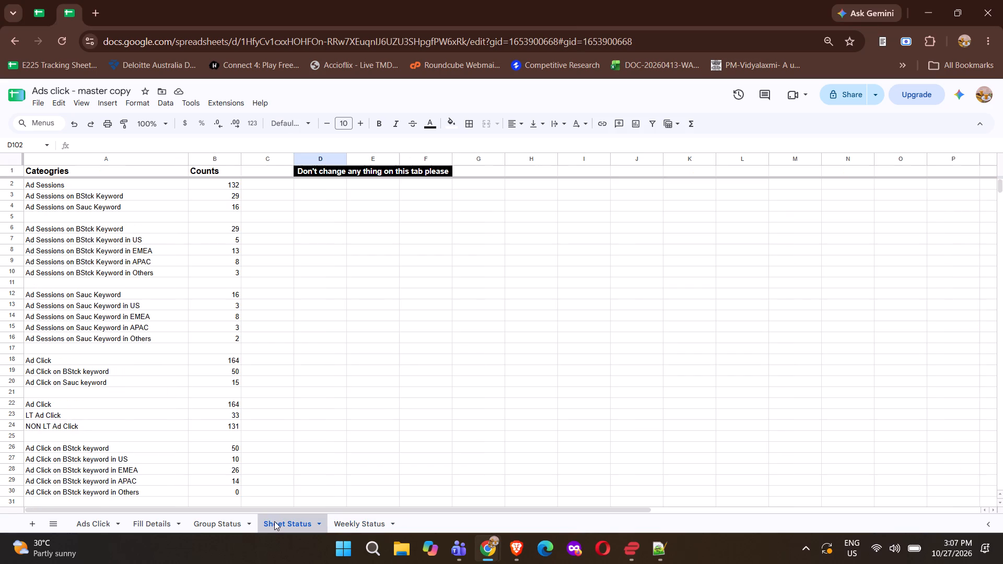
pyautogui.scroll(-4, 215, 488)
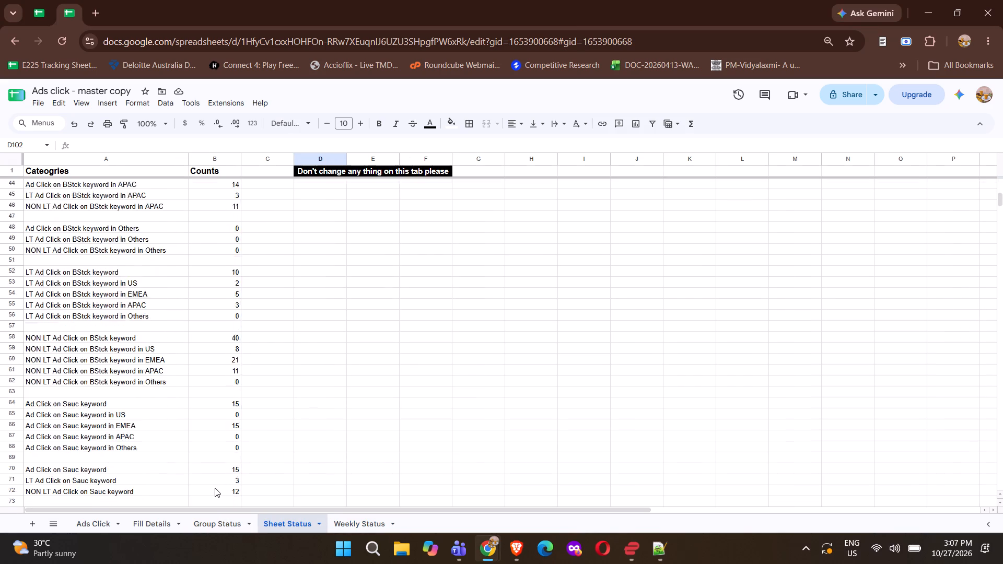
pyautogui.scroll(-9, 215, 488)
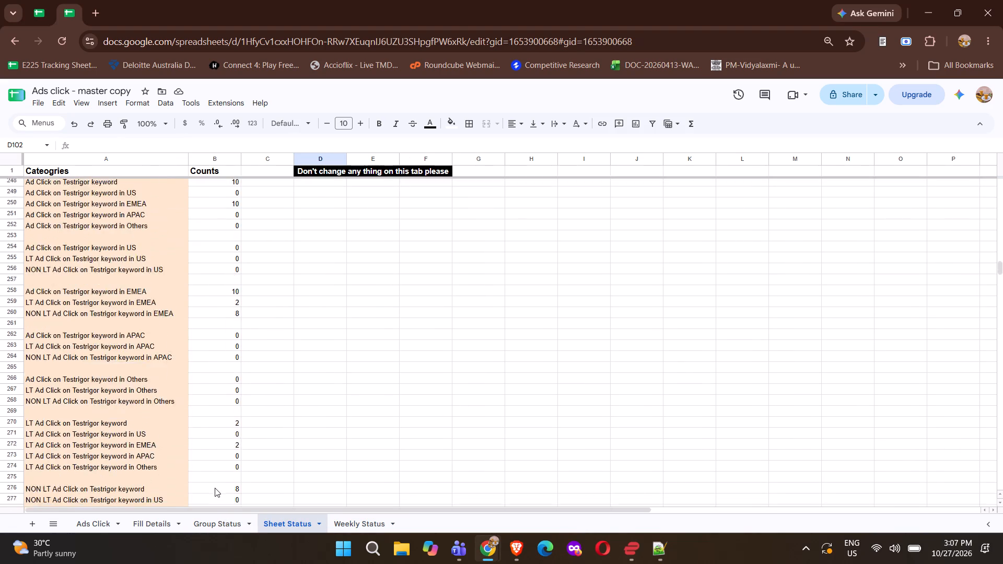
pyautogui.scroll(2, 215, 488)
pyautogui.scroll(-1, 215, 488)
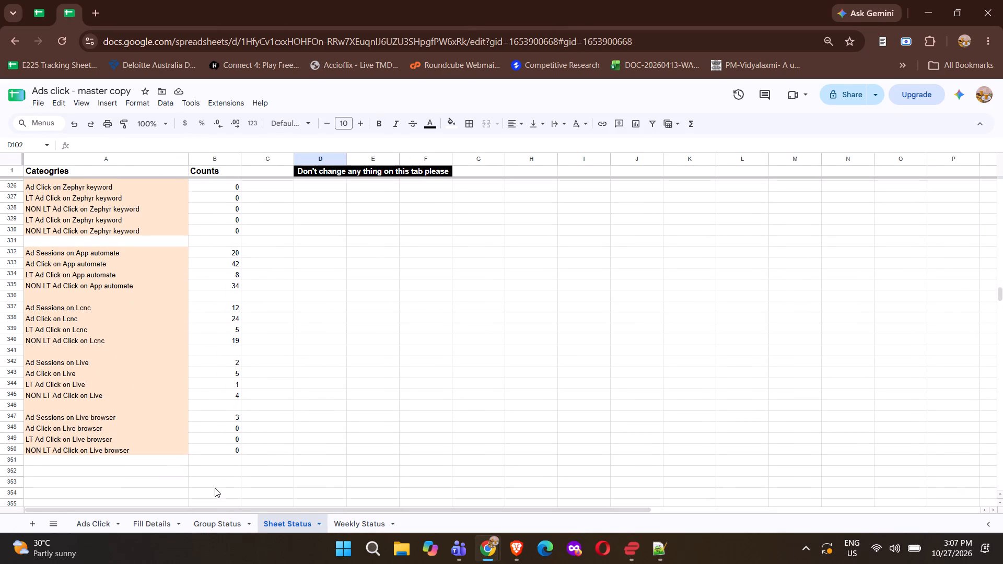
pyautogui.click(208, 520)
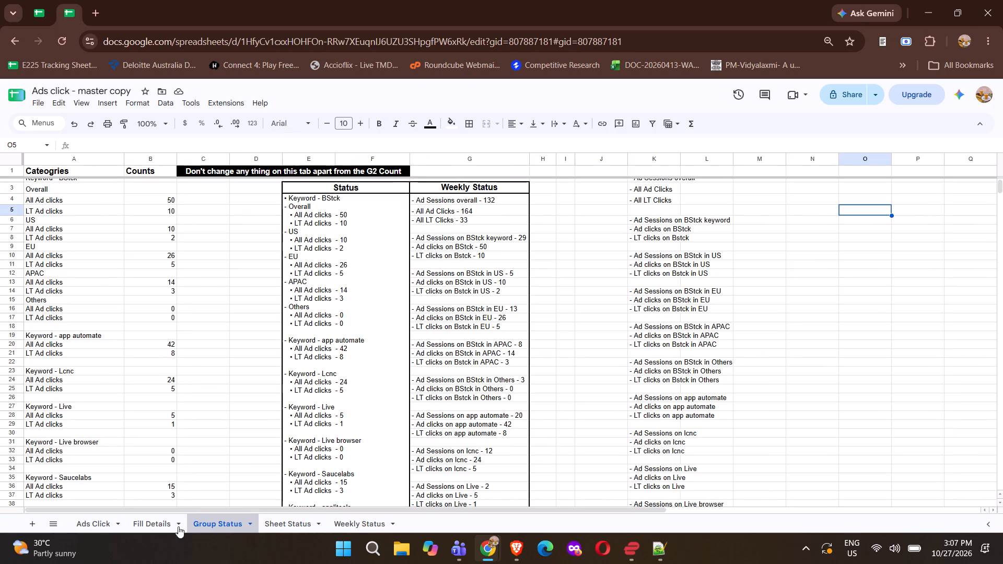
pyautogui.click(154, 532)
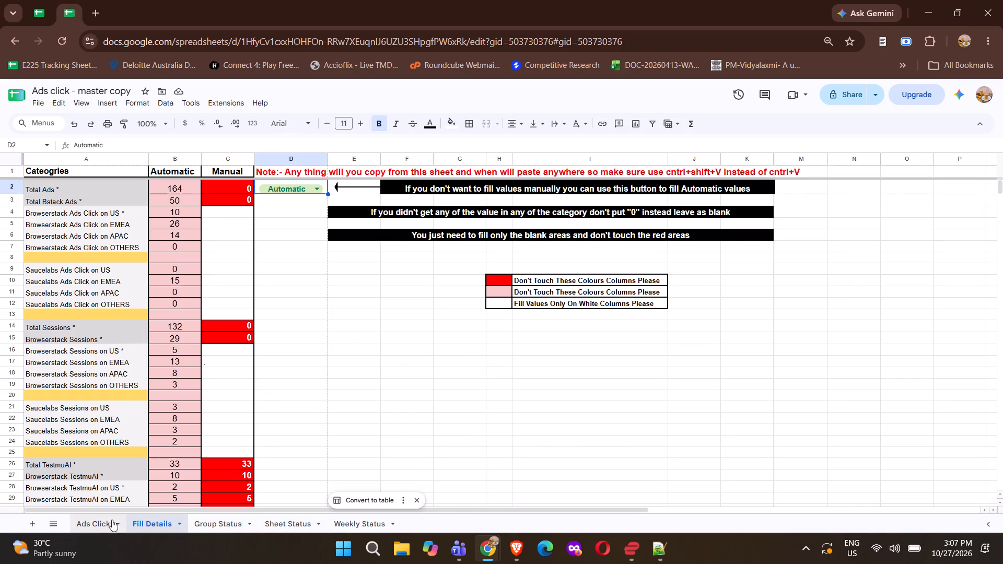
pyautogui.click(94, 521)
pyautogui.scroll(1, 220, 378)
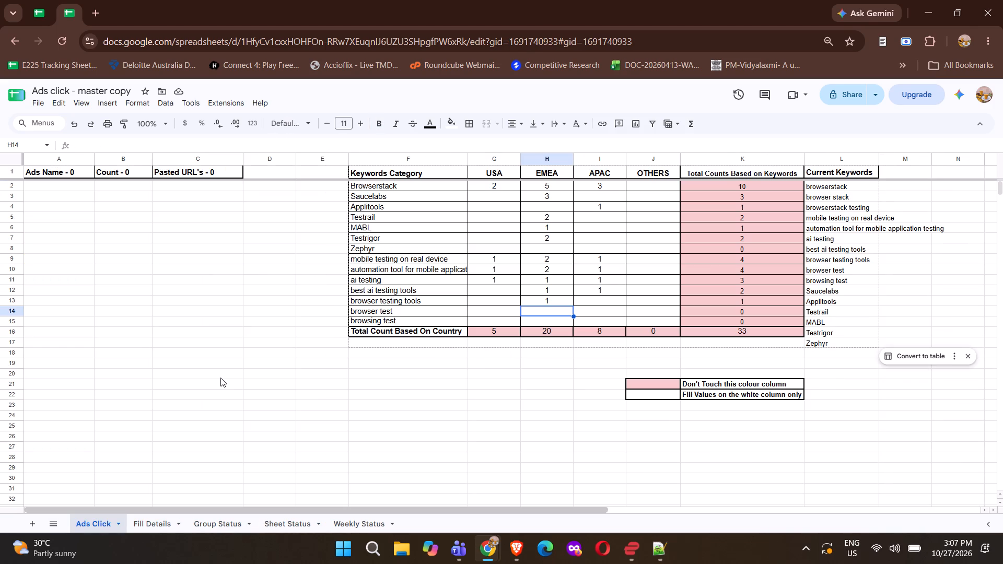
pyautogui.scroll(1, 256, 264)
# Clear all the 26-Oct-2026 entries on the Weekly Status sheet, from Ad Sessions overall down to G2 Comparisons.
pyautogui.click(369, 530)
pyautogui.scroll(2, 180, 253)
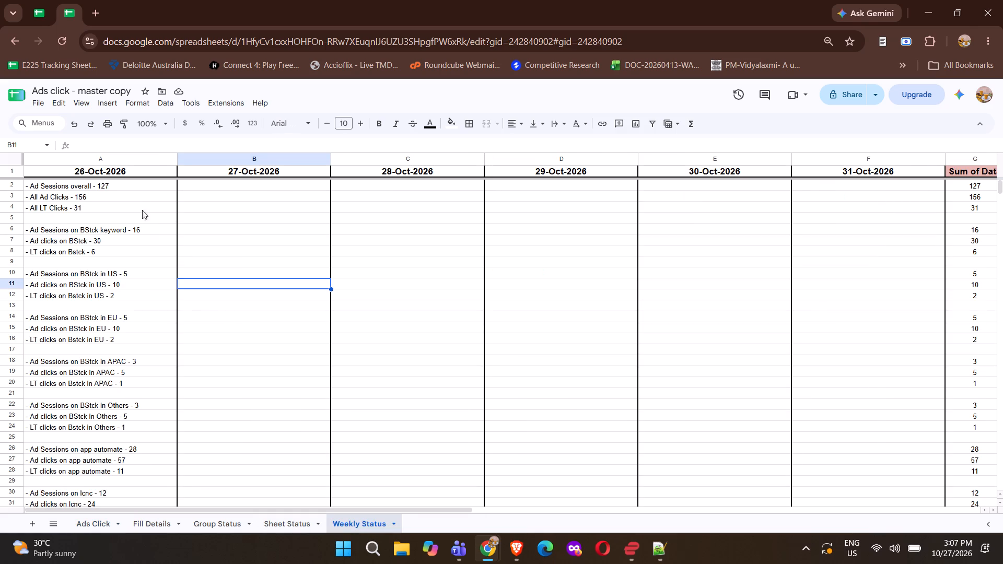
pyautogui.click(118, 185)
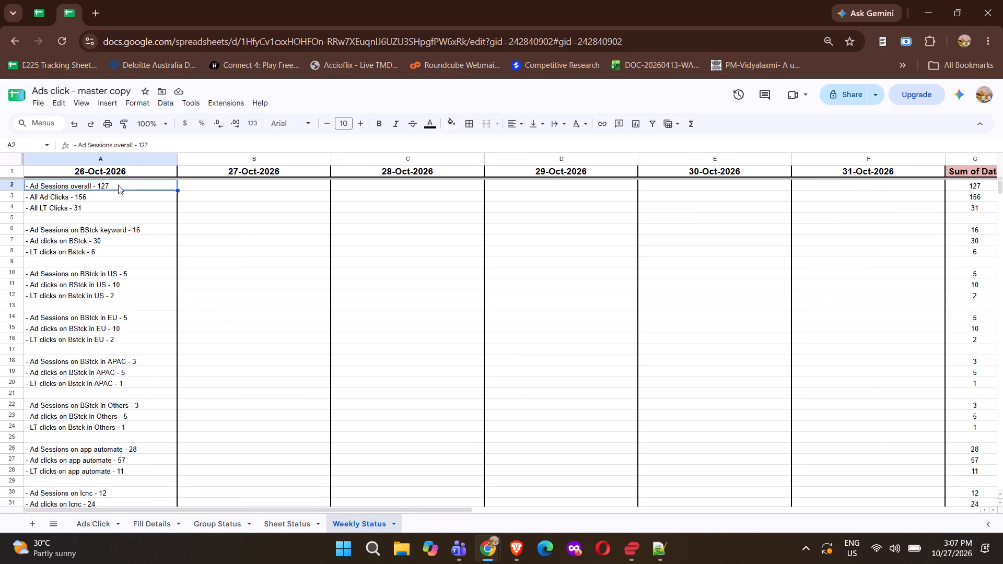
pyautogui.hotkey('ctrl', 'shift', 'Down')
pyautogui.hotkey('ctrl', 'shift', 'Down')
pyautogui.hotkey('ctrl', 'shift', 'Down')
pyautogui.hotkey('ctrl', 'shift', 'Down')
pyautogui.hotkey('ctrl', 'shift', 'Down')
pyautogui.hotkey('ctrl', 'shift', 'Down')
pyautogui.hotkey('ctrl', 'shift', 'Down')
pyautogui.hotkey('ctrl', 'shift', 'Down')
pyautogui.hotkey('ctrl', 'shift', 'Down')
pyautogui.hotkey('ctrl', 'shift', 'Down')
pyautogui.hotkey('ctrl', 'shift', 'Down')
pyautogui.hotkey('ctrl', 'shift', 'Down')
pyautogui.hotkey('ctrl', 'shift', 'Down')
pyautogui.hotkey('ctrl', 'shift', 'Down')
pyautogui.hotkey('ctrl', 'shift', 'Down')
pyautogui.hotkey('ctrl', 'shift', 'Down')
pyautogui.hotkey('ctrl', 'shift', 'Down')
pyautogui.hotkey('ctrl', 'shift', 'Down')
pyautogui.hotkey('ctrl', 'shift', 'Down')
pyautogui.hotkey('ctrl', 'shift', 'Down')
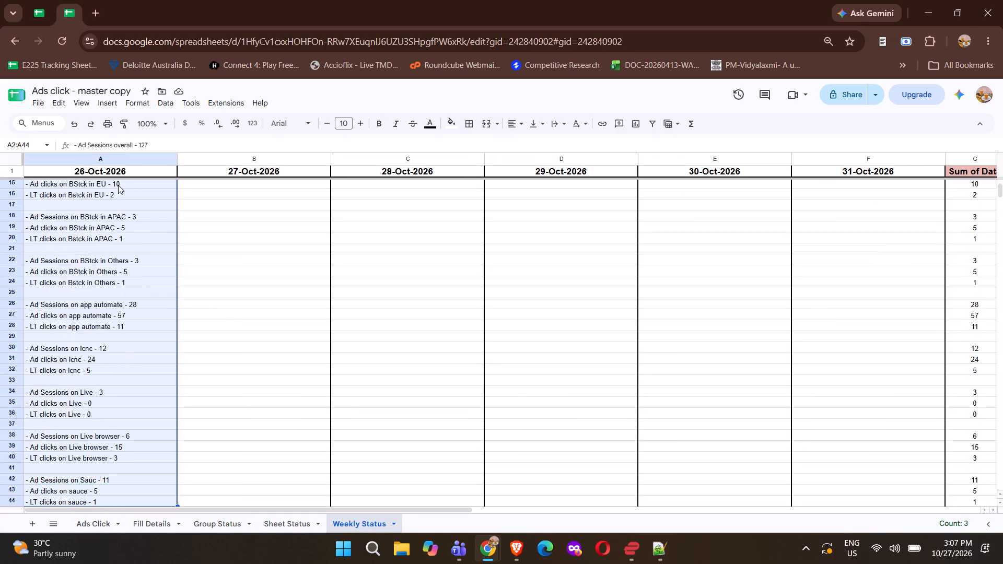
pyautogui.hotkey('ctrl', 'shift', 'Up')
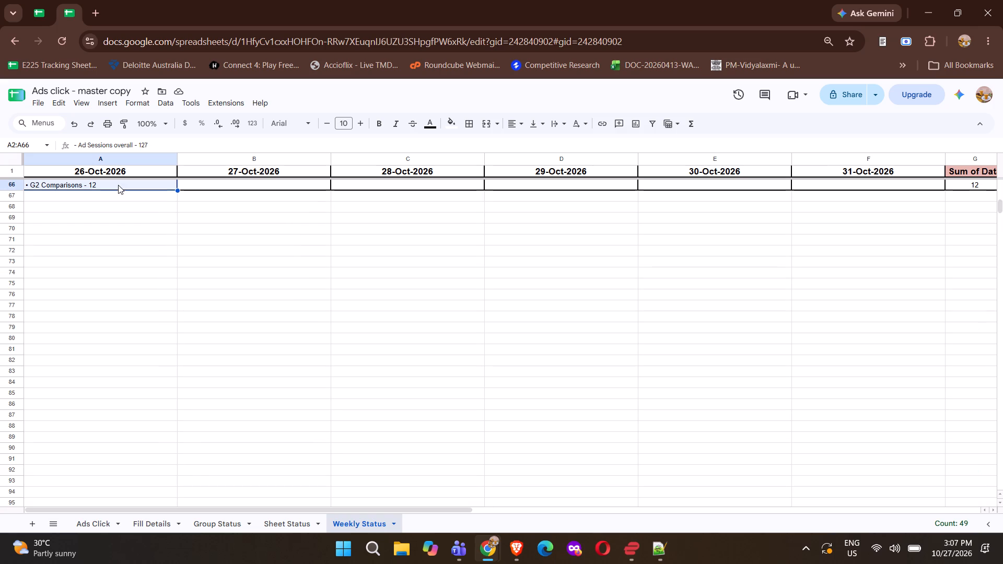
pyautogui.press('BackSpace')
pyautogui.scroll(4, 230, 284)
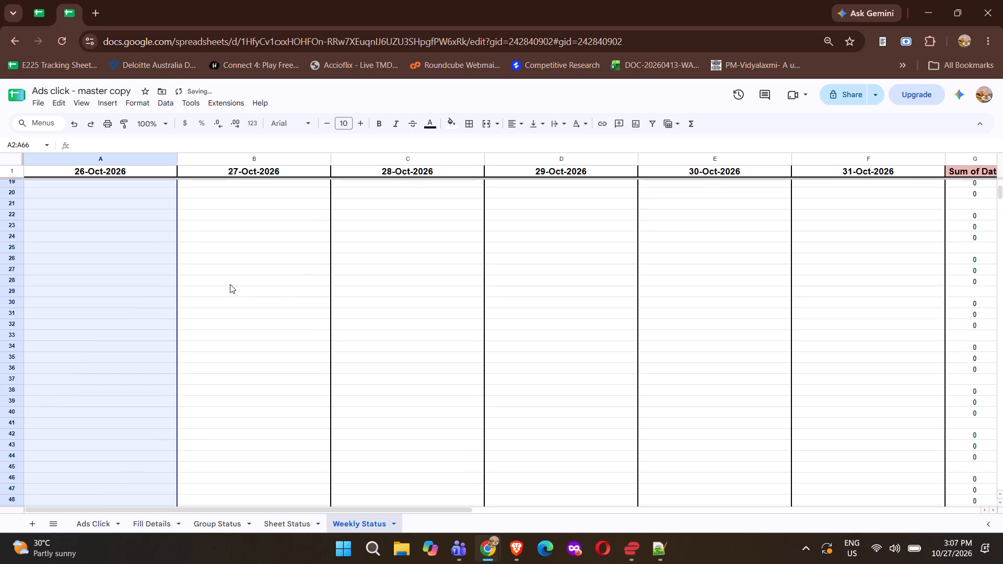
pyautogui.scroll(7, 230, 284)
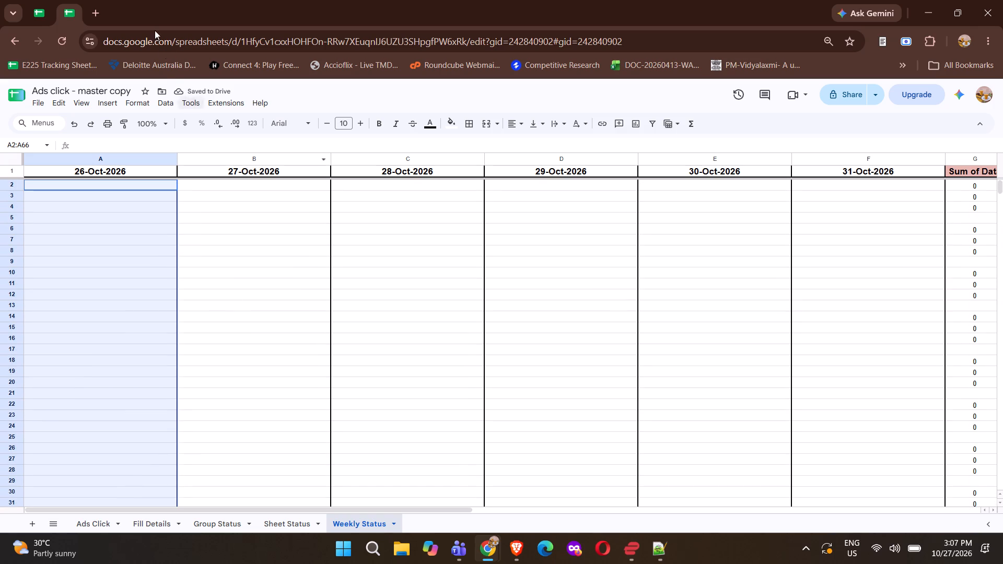
# Copy the Weekly Status entries G4:G68 from the Group Status sheet and paste them as values under 27-Oct-2026 on Weekly Status, starting at B2.
pyautogui.click(290, 526)
pyautogui.click(220, 527)
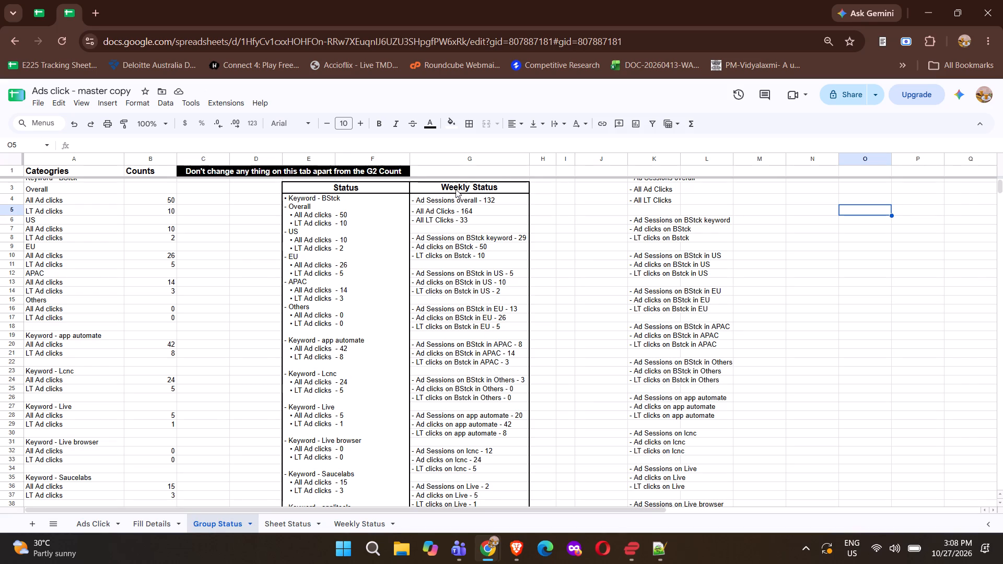
pyautogui.click(444, 200)
pyautogui.press('Down')
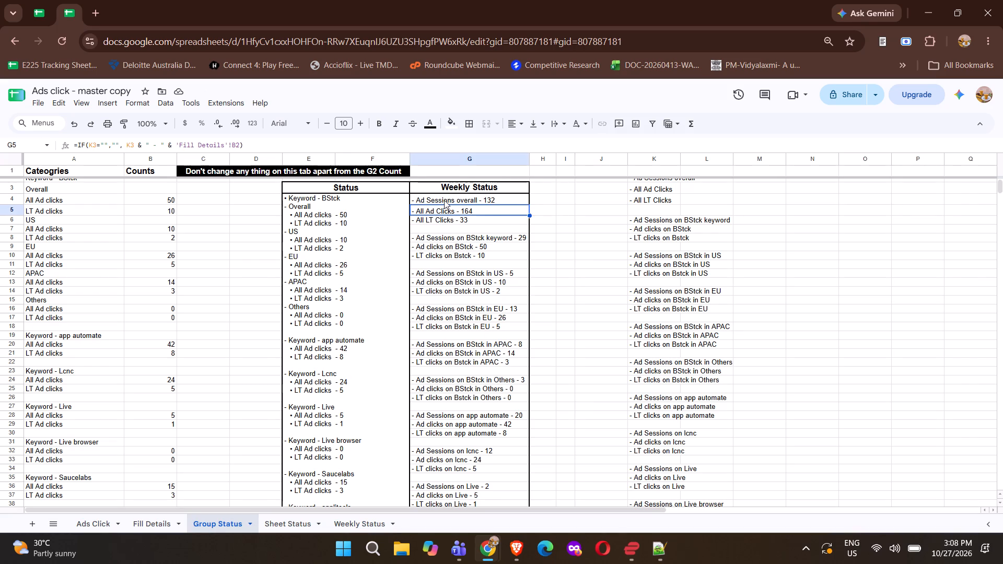
pyautogui.press('Up')
pyautogui.hotkey('ctrl', 'shift', 'Down')
pyautogui.hotkey('ctrl', 'shift', 'Down')
pyautogui.hotkey('ctrl', 'shift', 'Down')
pyautogui.hotkey('ctrl', 'shift', 'Down')
pyautogui.hotkey('ctrl', 'shift', 'Down')
pyautogui.hotkey('ctrl', 'shift', 'Down')
pyautogui.hotkey('ctrl', 'shift', 'Down')
pyautogui.hotkey('ctrl', 'shift', 'Down')
pyautogui.hotkey('ctrl', 'shift', 'Down')
pyautogui.hotkey('ctrl', 'shift', 'Down')
pyautogui.hotkey('ctrl', 'shift', 'Down')
pyautogui.hotkey('ctrl', 'shift', 'Down')
pyautogui.hotkey('ctrl', 'shift', 'Down')
pyautogui.hotkey('ctrl', 'shift', 'Down')
pyautogui.hotkey('ctrl', 'shift', 'Down')
pyautogui.hotkey('ctrl', 'shift', 'Down')
pyautogui.hotkey('ctrl', 'shift', 'Down')
pyautogui.hotkey('ctrl', 'shift', 'Down')
pyautogui.hotkey('ctrl', 'shift', 'Down')
pyautogui.hotkey('ctrl', 'shift', 'Down')
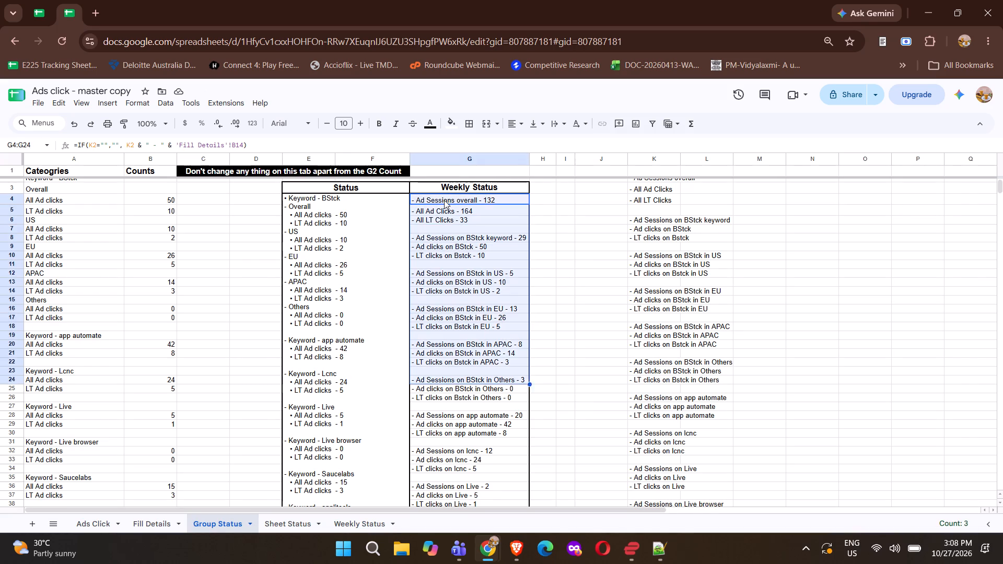
pyautogui.hotkey('ctrl', 'shift', 'Up')
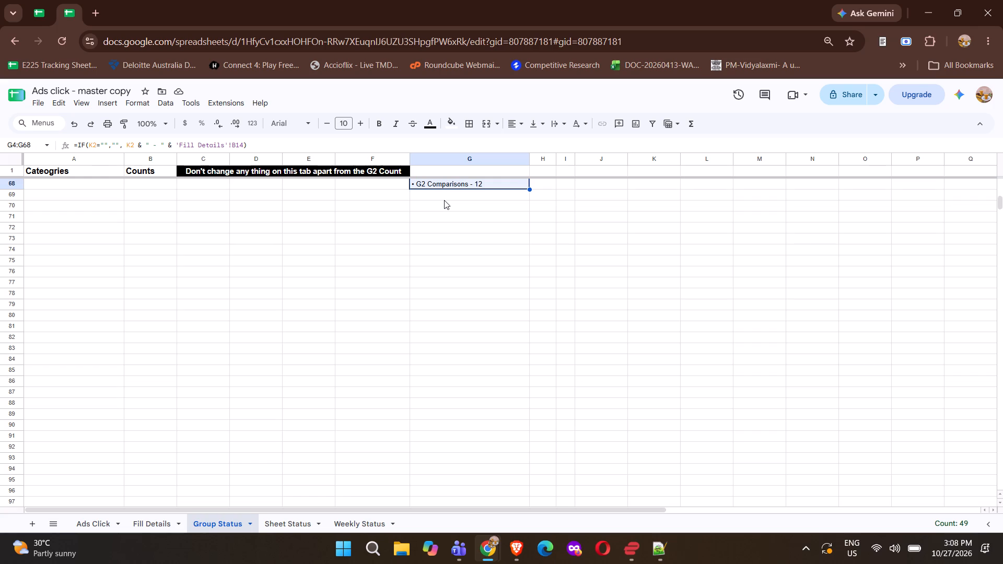
pyautogui.hotkey('ctrl', 'c')
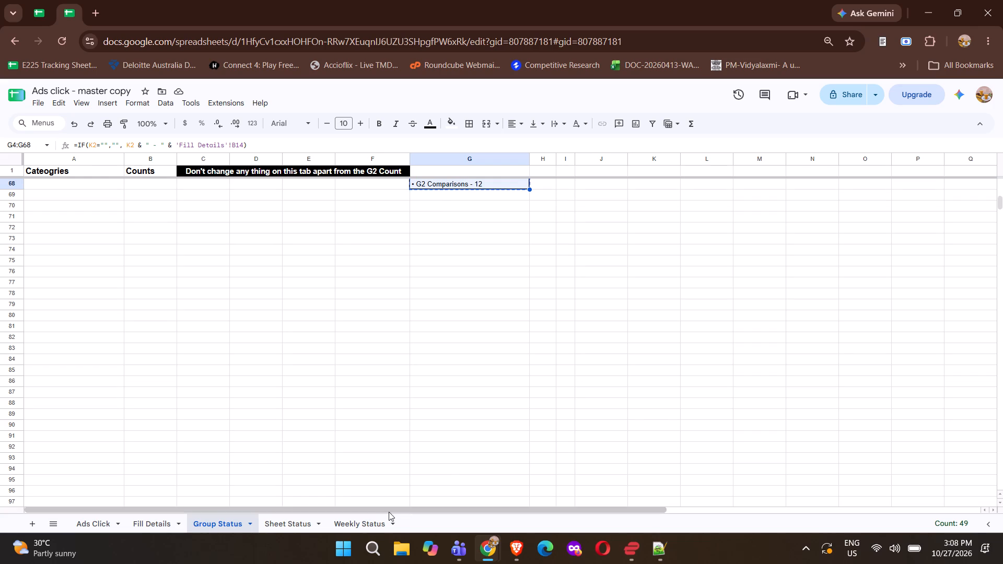
pyautogui.click(366, 518)
pyautogui.scroll(3, 301, 351)
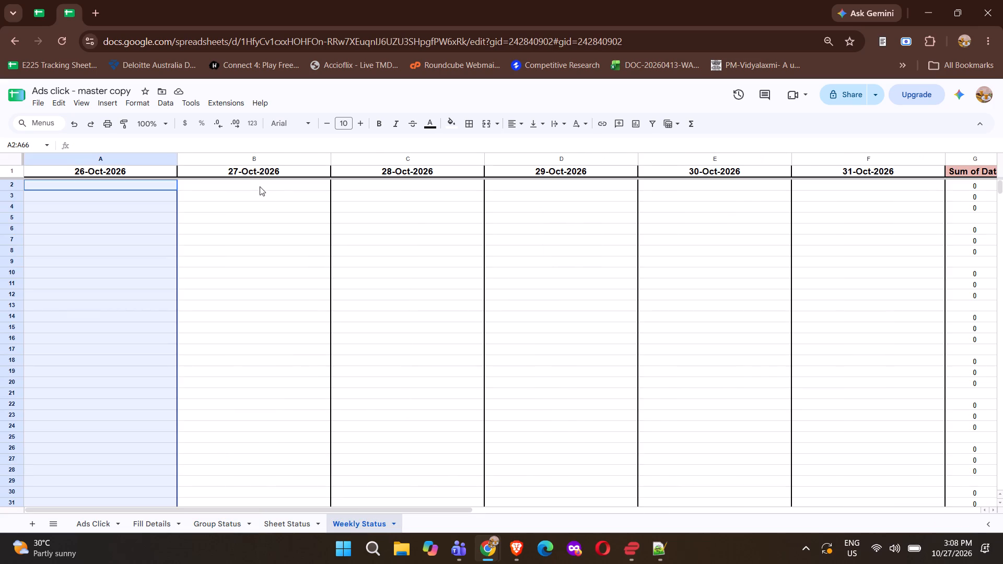
pyautogui.click(249, 180)
pyautogui.click(241, 183)
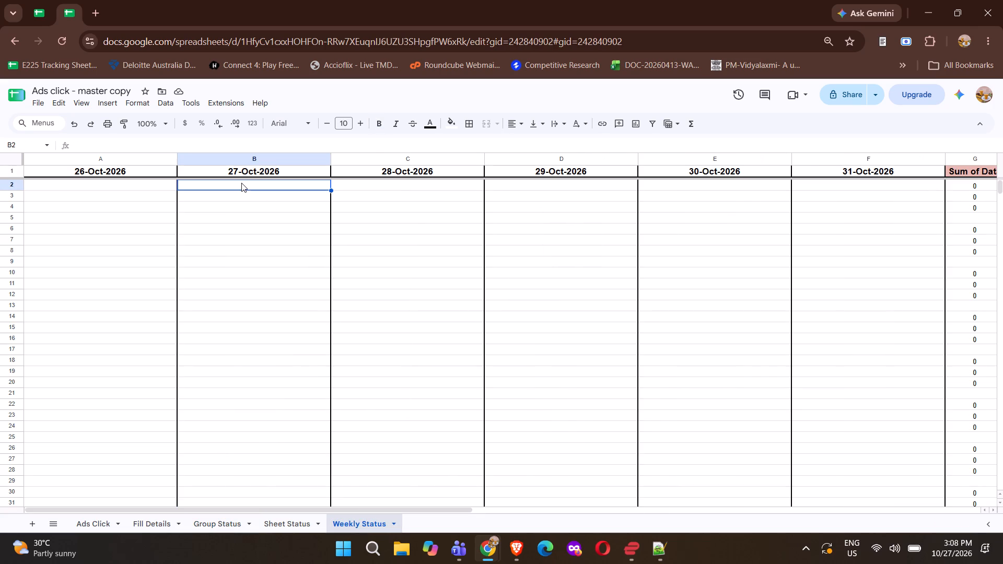
pyautogui.hotkey('ctrl', 'shift', 'v')
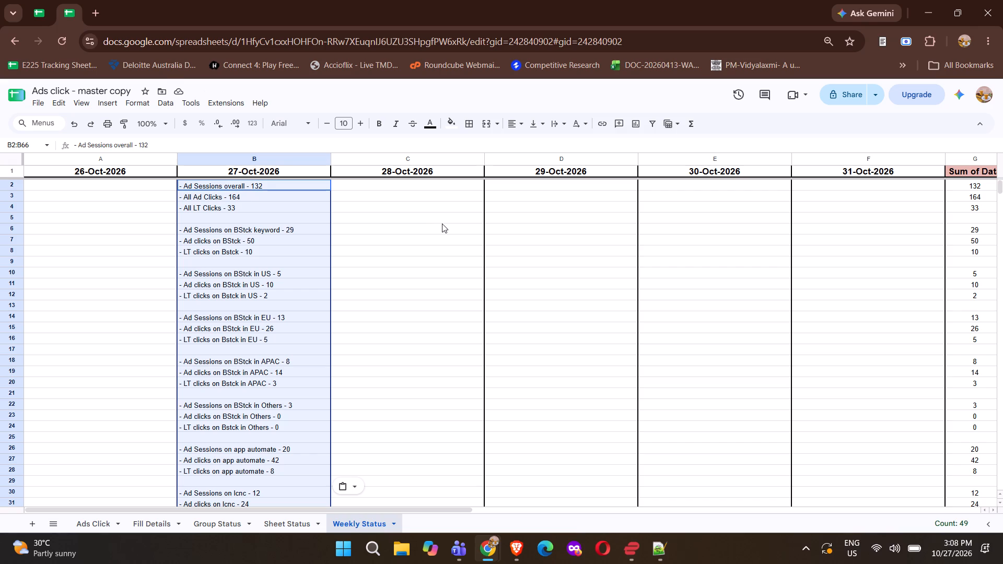
# Examine the pasted 27-Oct-2026 figures and their sums on Weekly Status, and revisit the Sheet Status, Group Status and Fill Details sheets.
pyautogui.scroll(2, 442, 224)
pyautogui.scroll(1, 263, 307)
pyautogui.scroll(-6, 263, 307)
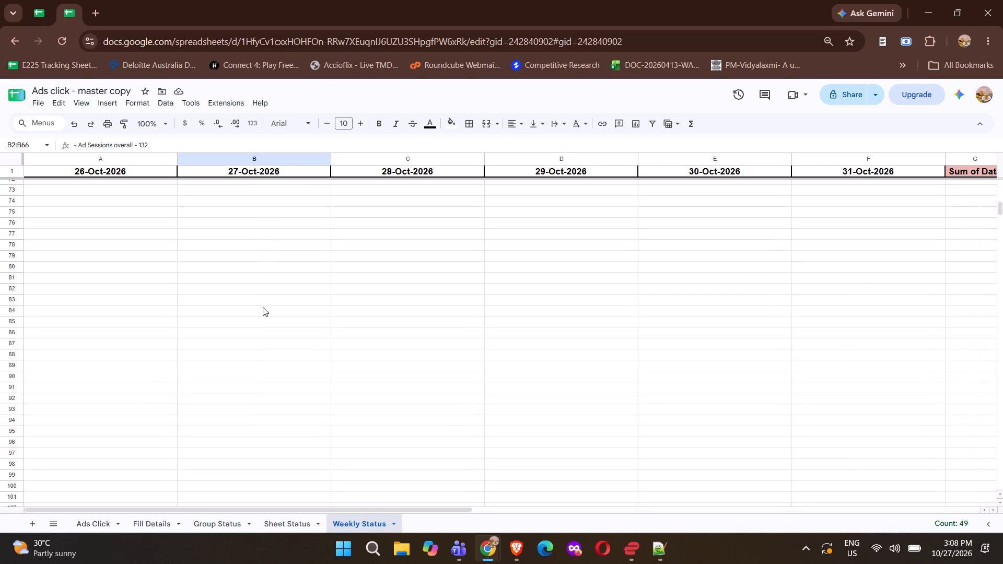
pyautogui.scroll(7, 263, 307)
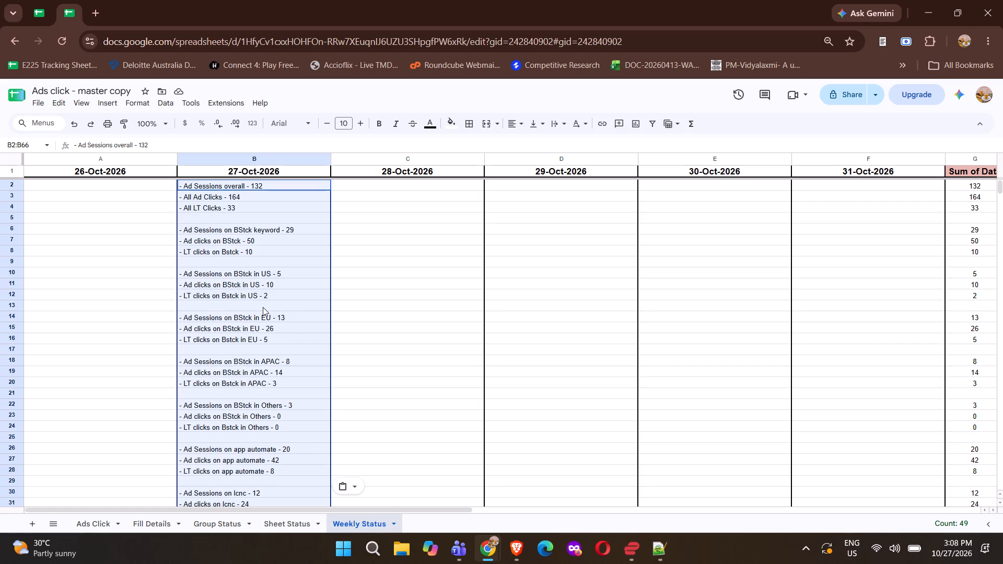
pyautogui.click(218, 529)
pyautogui.click(277, 524)
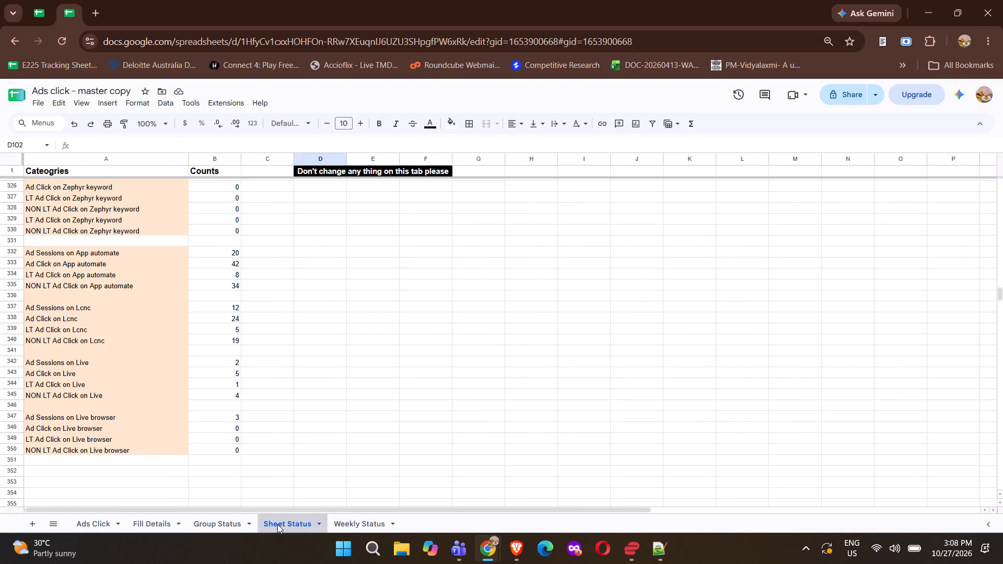
pyautogui.click(216, 525)
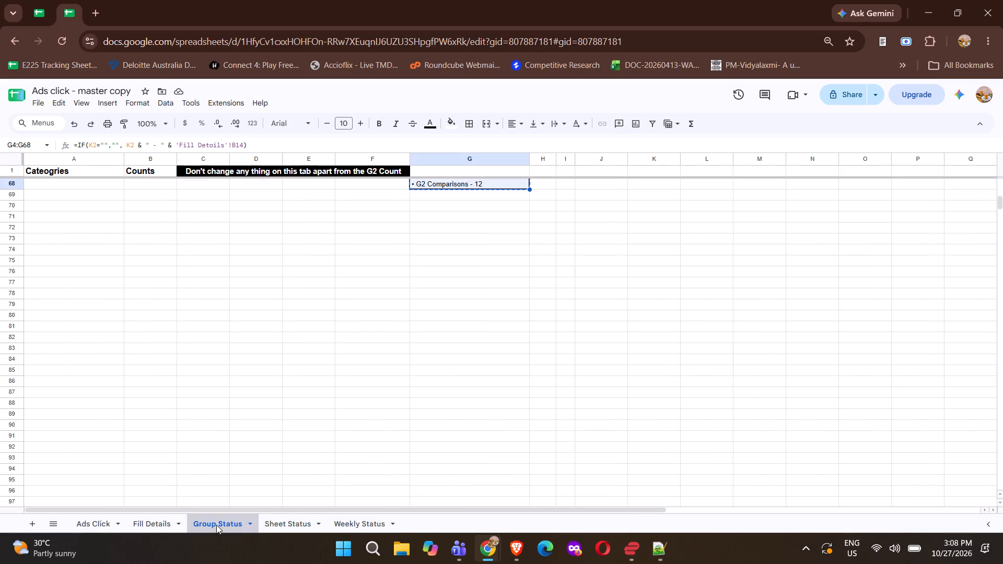
pyautogui.click(158, 518)
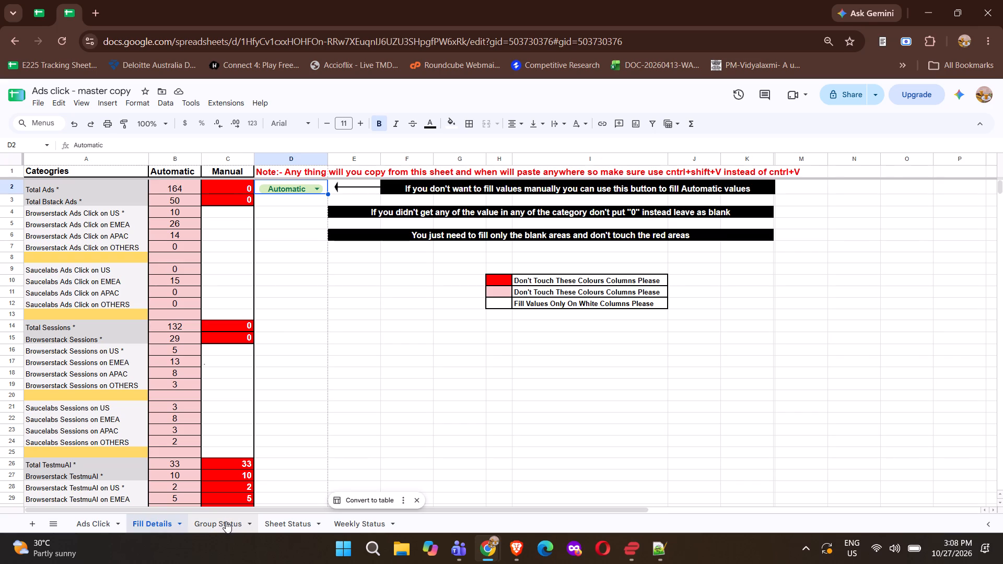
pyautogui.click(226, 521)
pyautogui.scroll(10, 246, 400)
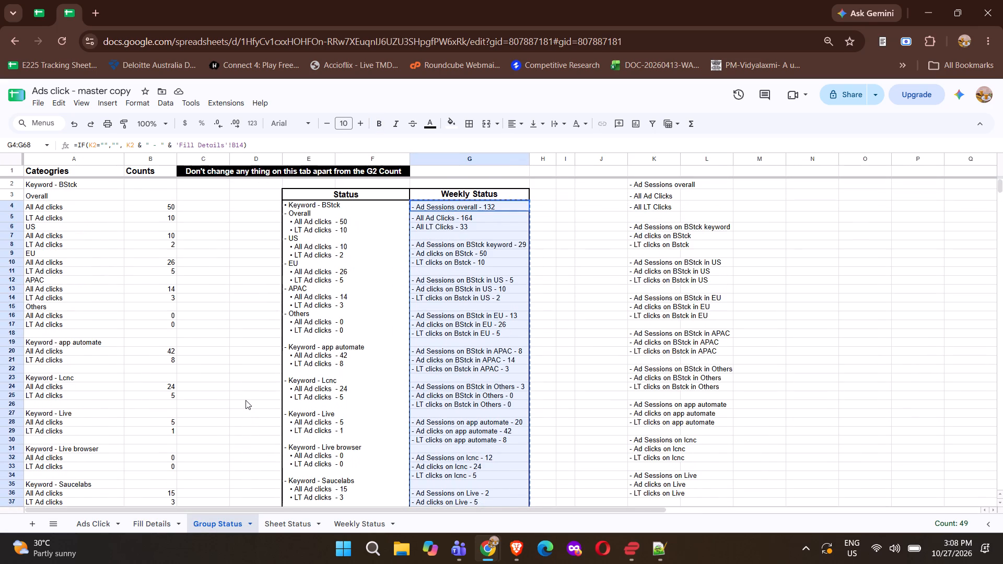
# Copy all the counts on the Sheet Status sheet, B2:B350, from Ad Sessions to NON LT Ad Click on Live browser.
pyautogui.click(297, 521)
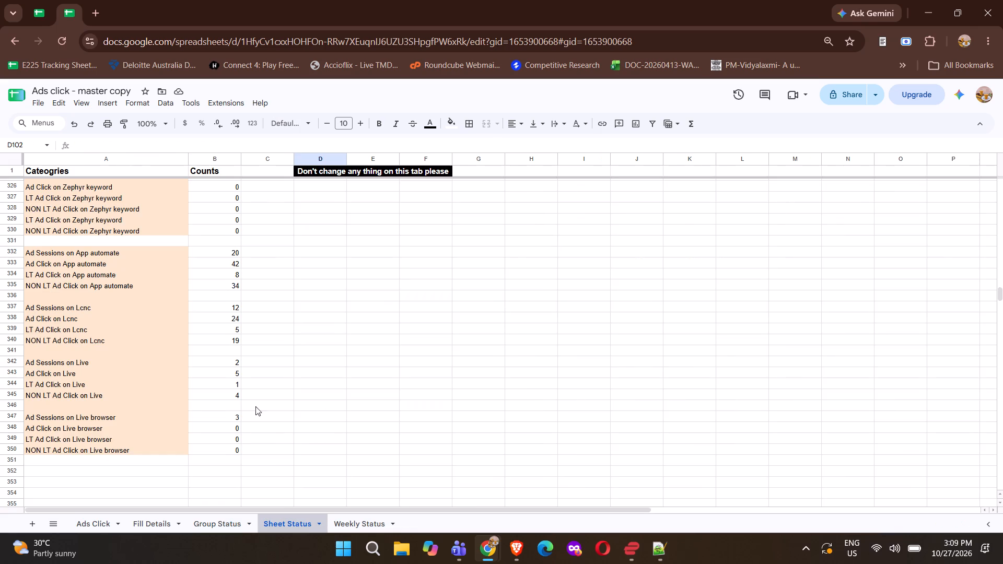
pyautogui.scroll(16, 237, 290)
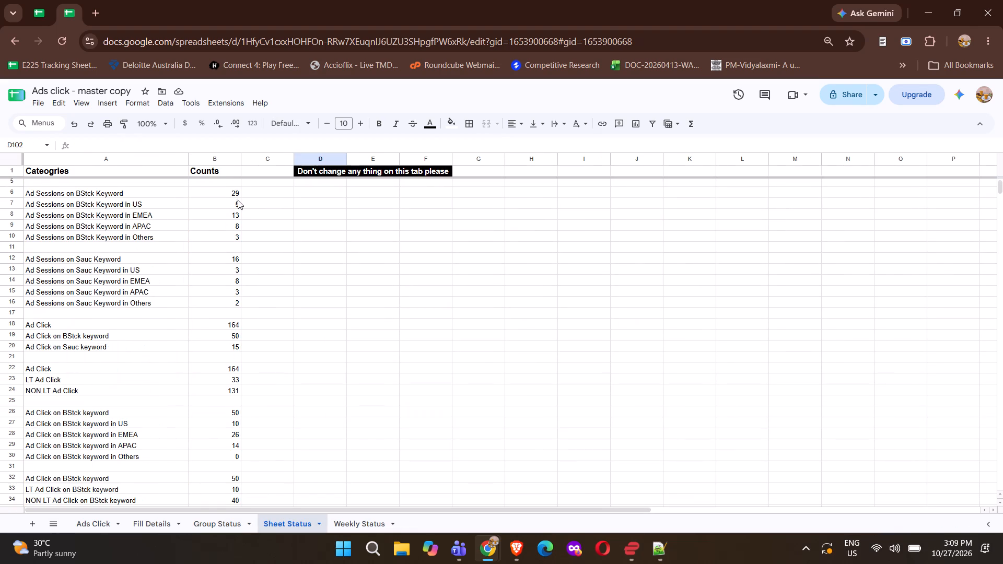
pyautogui.click(216, 170)
pyautogui.press('Down')
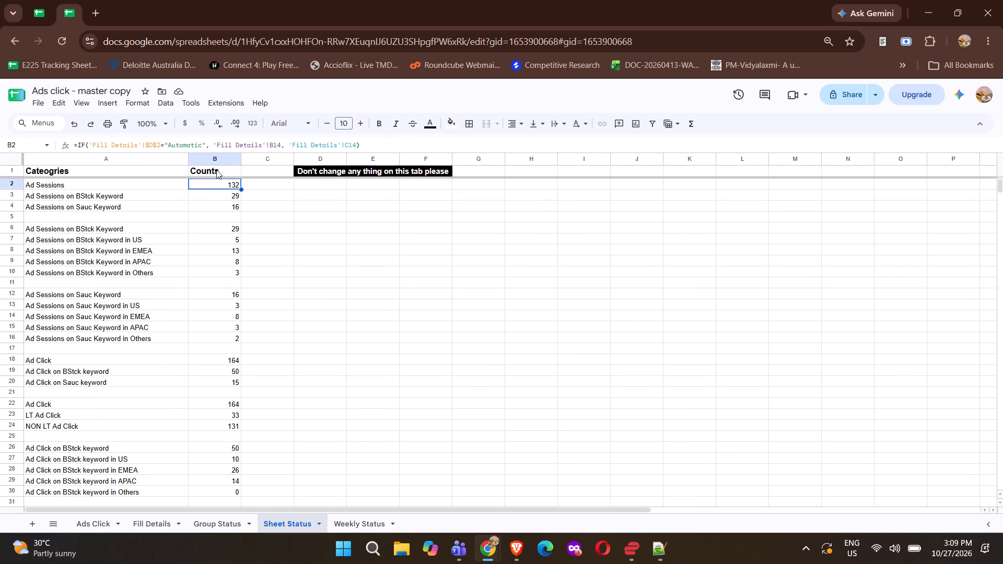
pyautogui.hotkey('ctrl', 'shift', 'Down')
pyautogui.hotkey('ctrl', 'shift', 'Down')
pyautogui.hotkey('ctrl', 'shift', 'Down')
pyautogui.hotkey('ctrl', 'shift', 'Down')
pyautogui.hotkey('ctrl', 'shift', 'Down')
pyautogui.hotkey('ctrl', 'shift', 'Down')
pyautogui.hotkey('ctrl', 'shift', 'Down')
pyautogui.hotkey('ctrl', 'shift', 'Down')
pyautogui.hotkey('ctrl', 'shift', 'Down')
pyautogui.hotkey('ctrl', 'shift', 'Down')
pyautogui.hotkey('ctrl', 'shift', 'Down')
pyautogui.hotkey('ctrl', 'shift', 'Down')
pyautogui.hotkey('ctrl', 'shift', 'Down')
pyautogui.hotkey('ctrl', 'shift', 'Down')
pyautogui.hotkey('ctrl', 'shift', 'Down')
pyautogui.hotkey('ctrl', 'shift', 'Down')
pyautogui.hotkey('ctrl', 'shift', 'Down')
pyautogui.hotkey('ctrl', 'shift', 'Down')
pyautogui.hotkey('ctrl', 'shift', 'Down')
pyautogui.hotkey('ctrl', 'shift', 'Down')
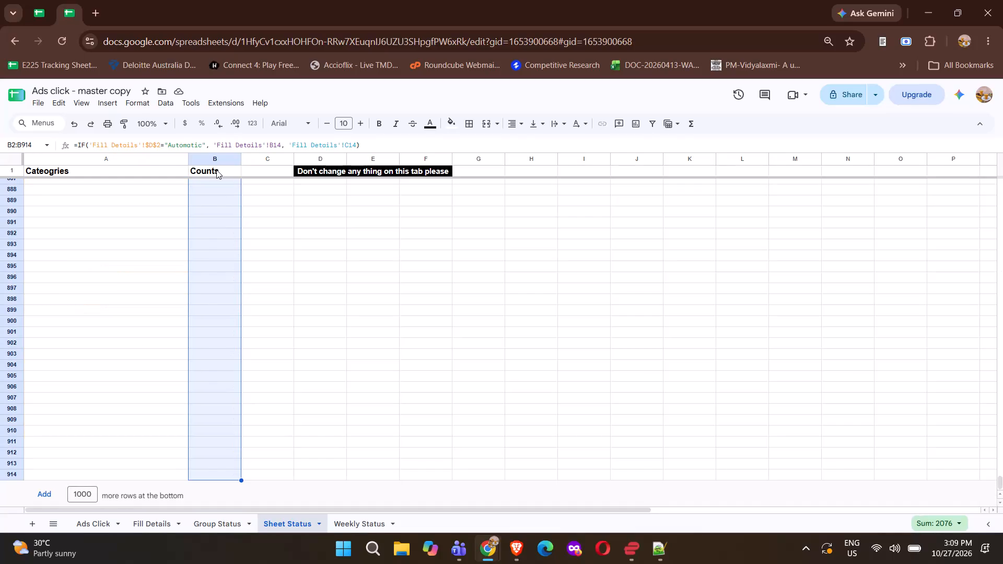
pyautogui.hotkey('ctrl', 'shift', 'Up')
pyautogui.hotkey('ctrl', 'c')
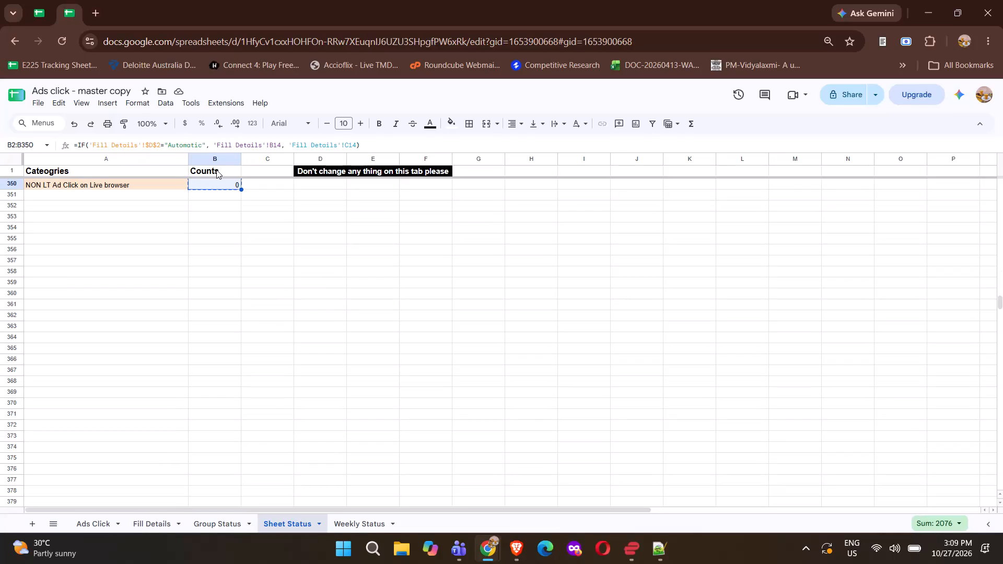
# Switch to the Google ads click spreadsheet and paste the counts as values on its Weekly sheet, in the Tuesday column starting at C3.
pyautogui.hotkey('alt', 'Tab')
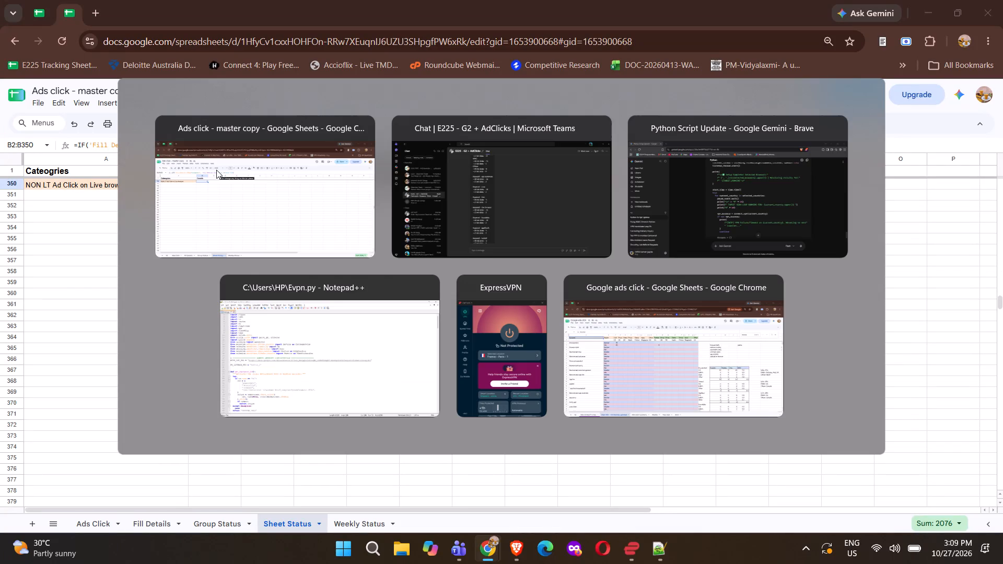
pyautogui.hotkey('alt', 'Tab')
pyautogui.hotkey('alt', 'Tab')
pyautogui.hotkey('alt', 'Tab')
pyautogui.hotkey('alt', 'Tab')
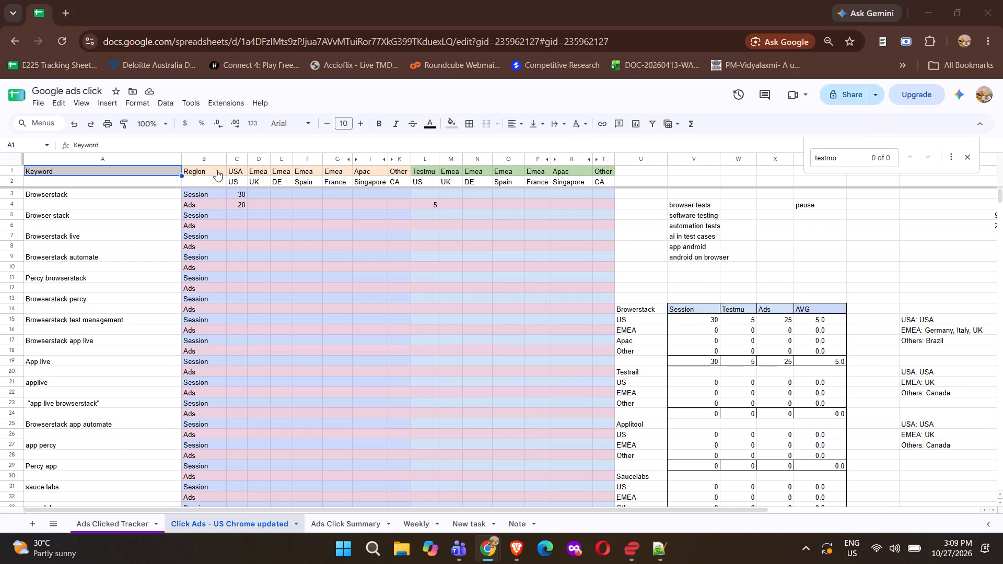
pyautogui.click(354, 521)
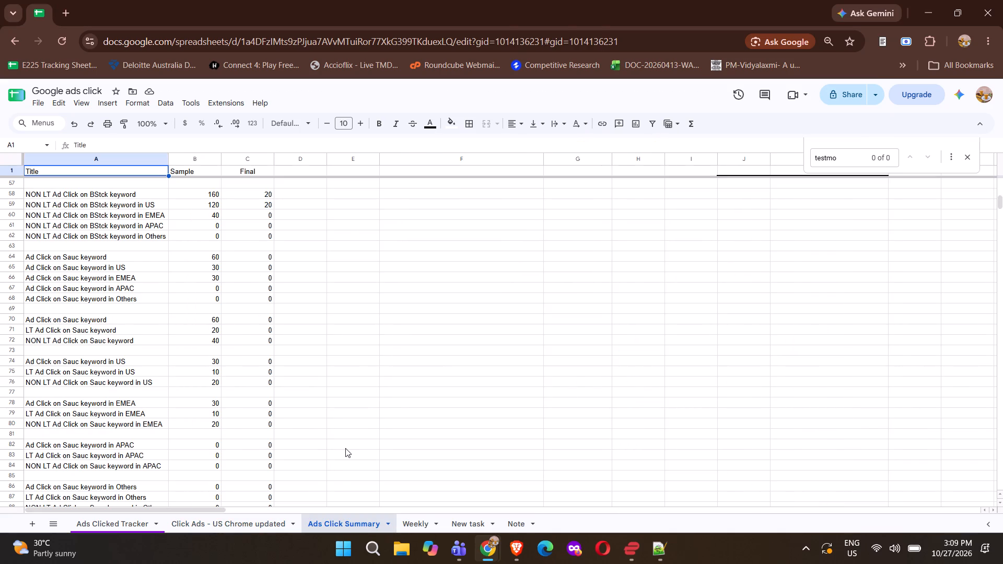
pyautogui.click(425, 518)
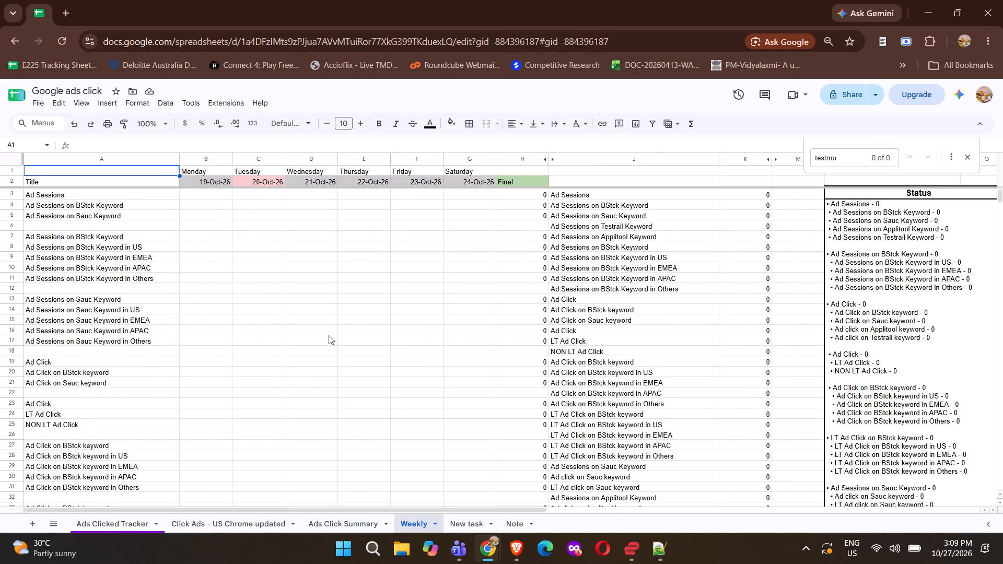
pyautogui.scroll(-1, 329, 335)
pyautogui.scroll(2, 329, 335)
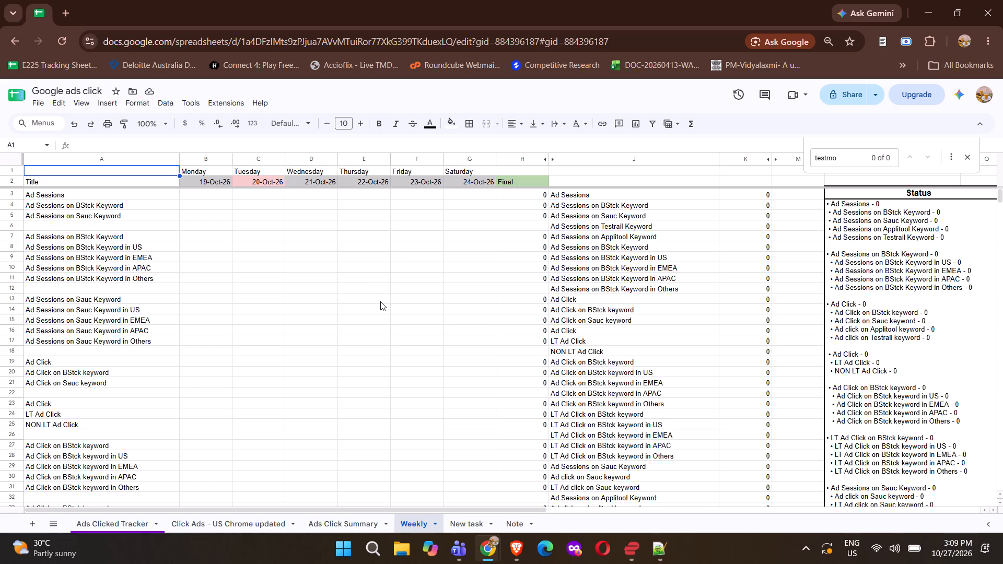
pyautogui.scroll(1, 380, 301)
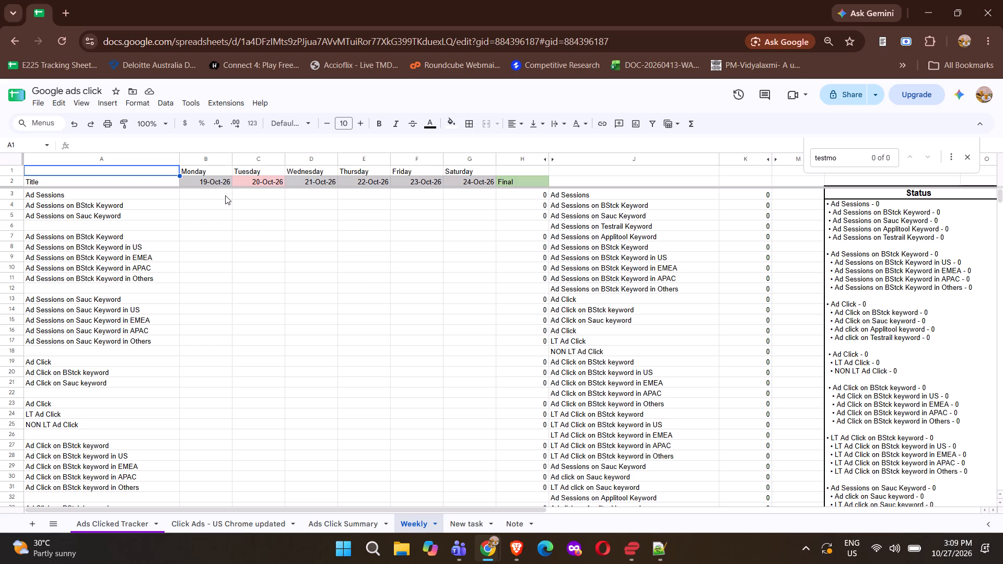
pyautogui.click(225, 195)
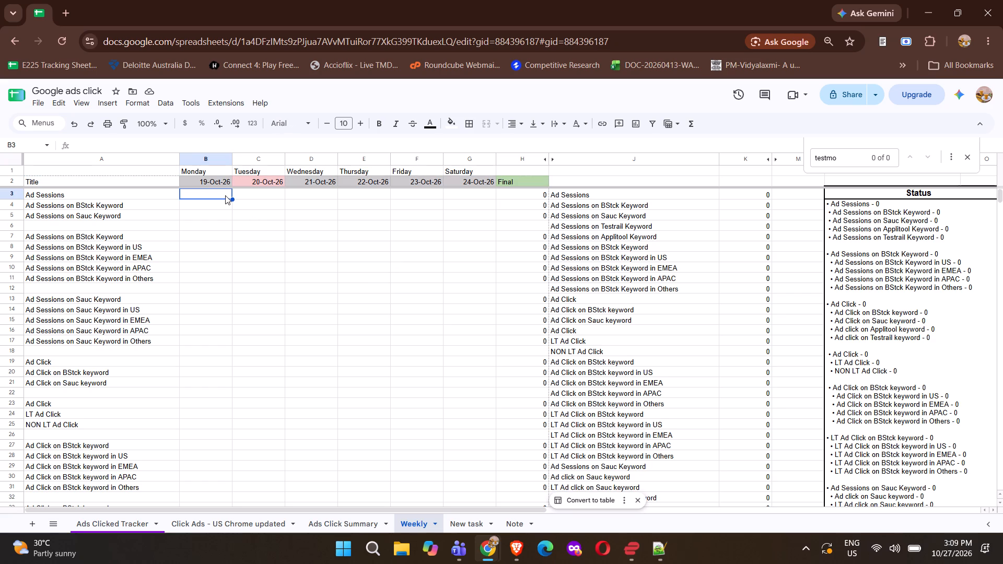
pyautogui.click(251, 193)
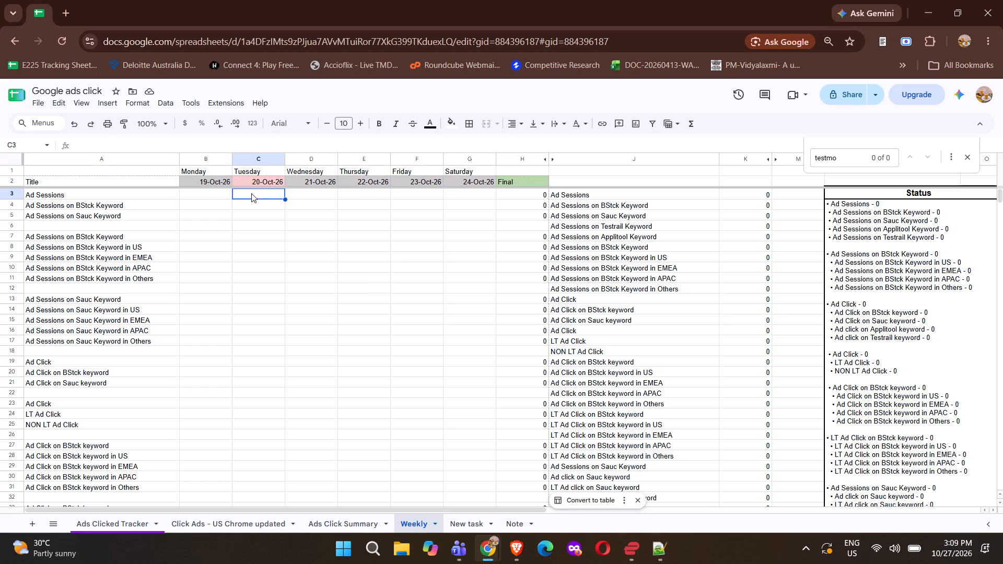
pyautogui.hotkey('ctrl', 'shift', 'v')
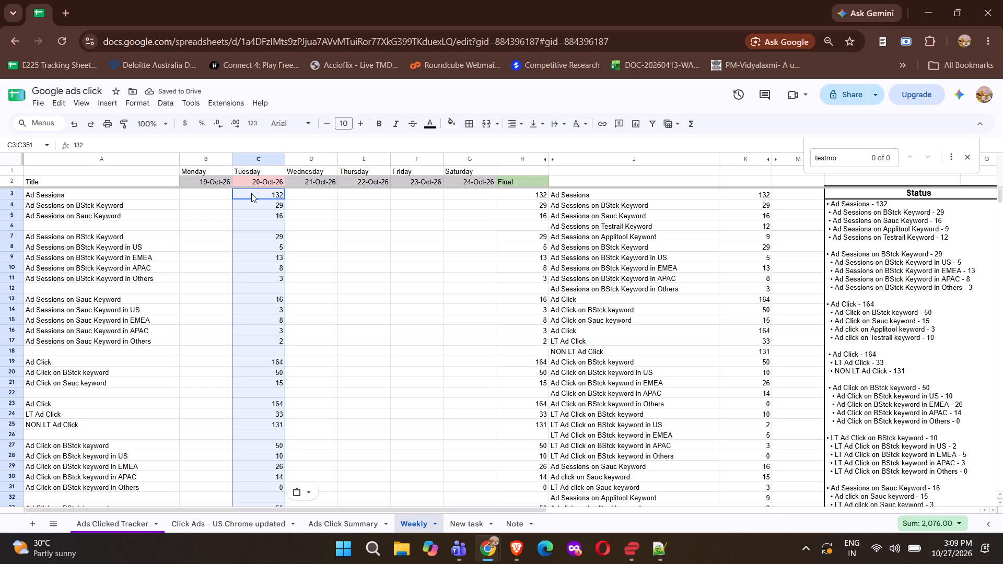
# Set Weekly's Monday date to 26-Oct-26 and fill the date row across to Saturday, 31-Oct-26.
pyautogui.doubleClick(208, 179)
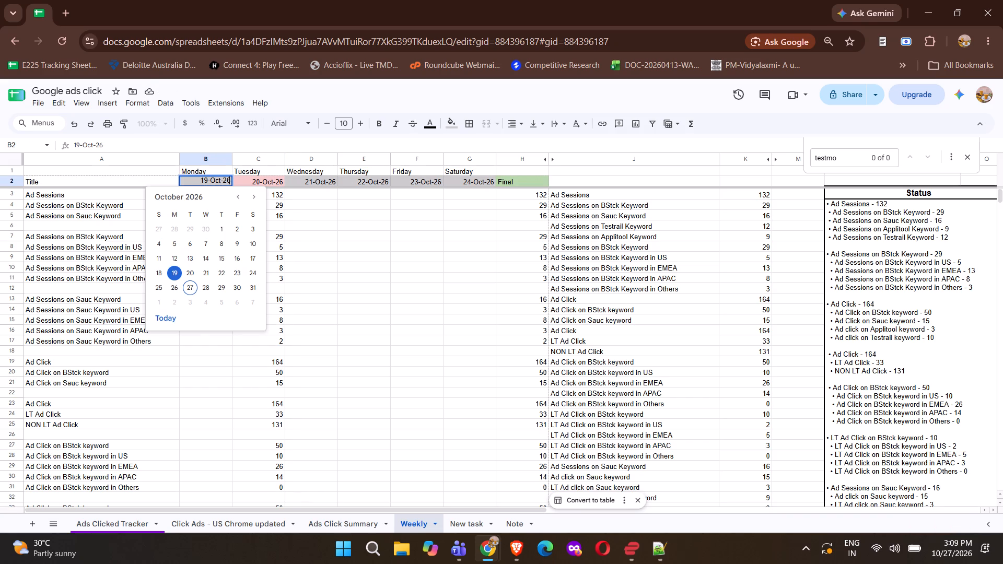
pyautogui.click(176, 289)
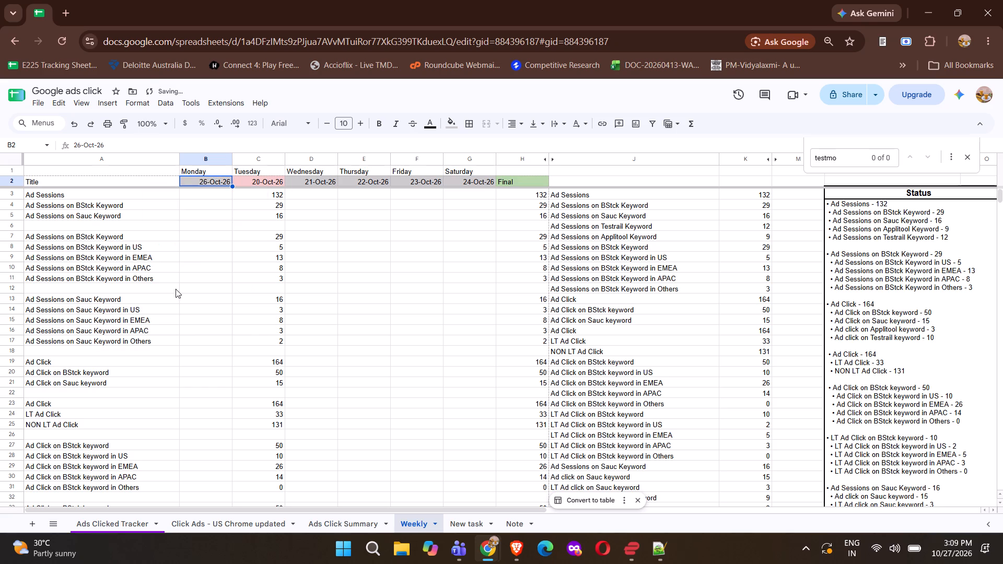
pyautogui.click(211, 179)
pyautogui.click(339, 179)
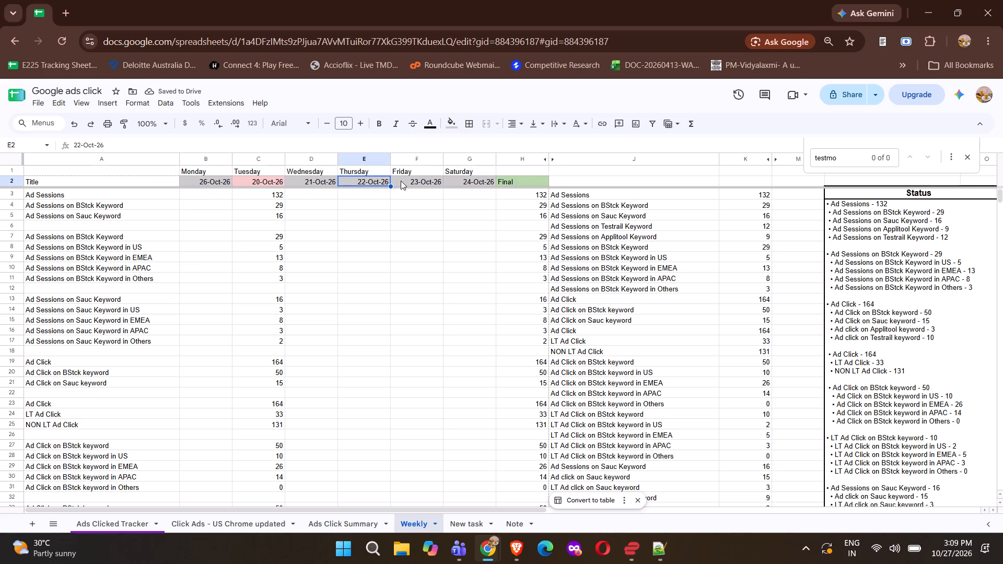
pyautogui.click(219, 184)
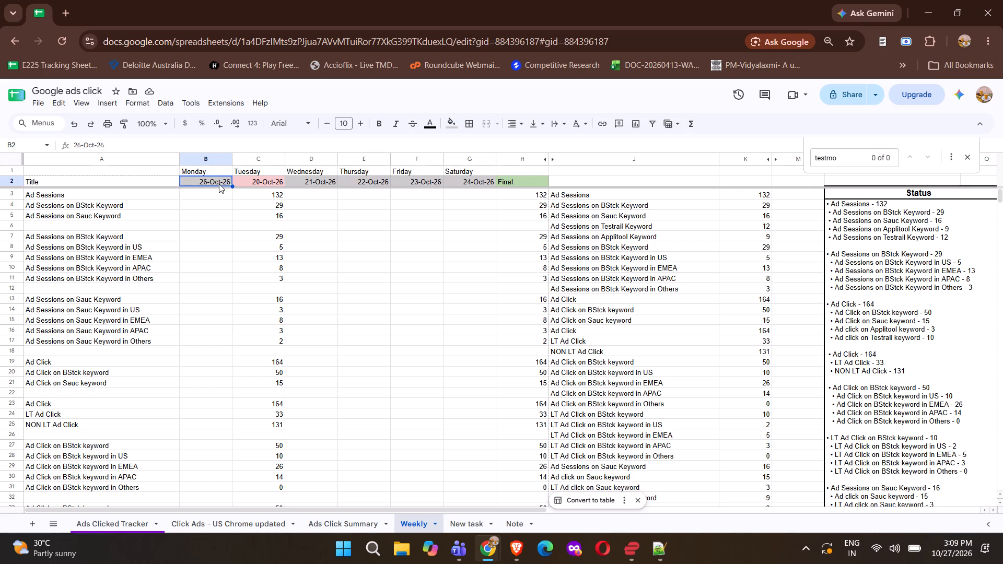
pyautogui.moveTo(232, 184); pyautogui.dragTo(457, 187)
pyautogui.moveTo(457, 187); pyautogui.dragTo(473, 182)
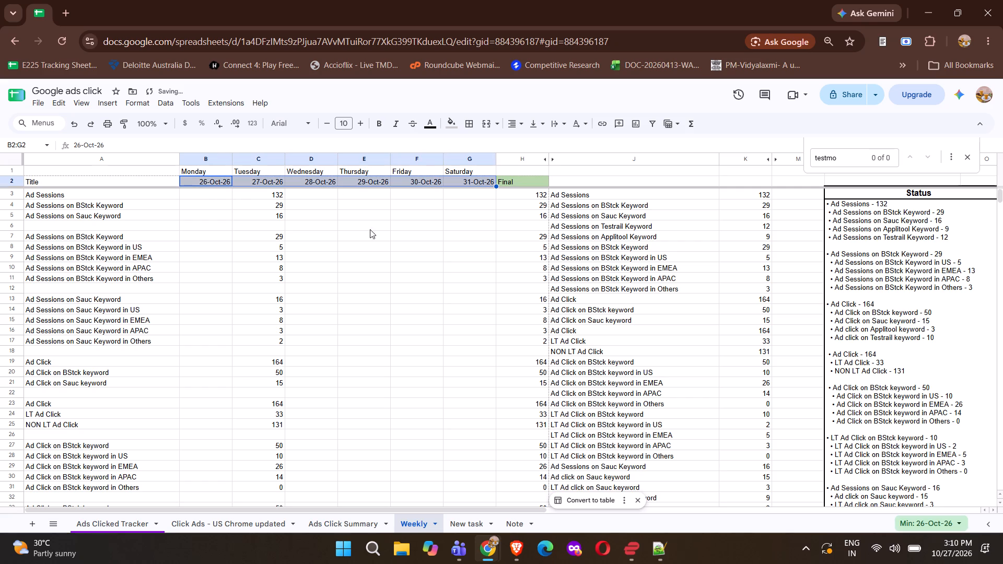
# Examine the pasted Tuesday counts against the row titles on Weekly, down to the Zephyr, App automate, Lcnc and Live browser rows.
pyautogui.click(224, 276)
pyautogui.scroll(-8, 224, 276)
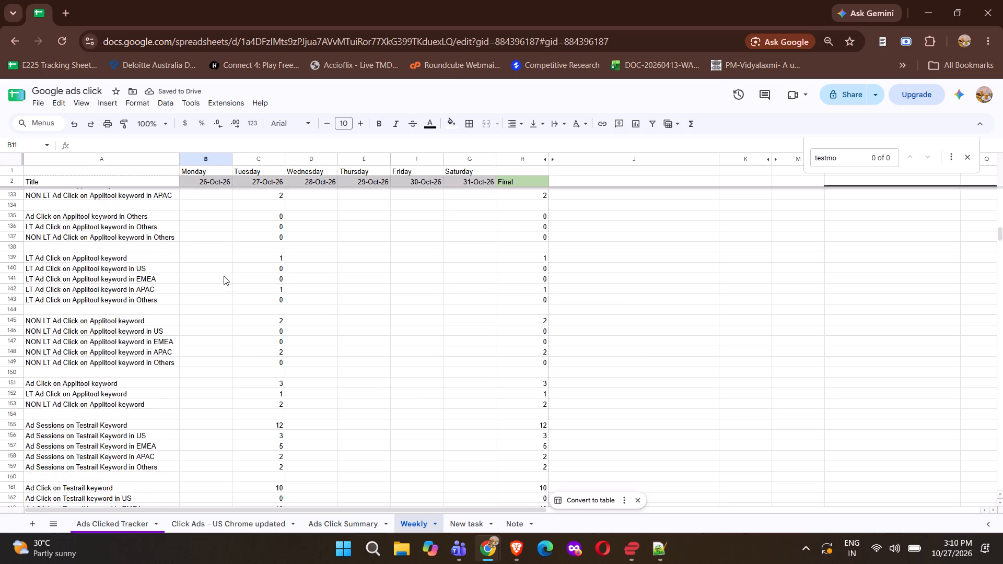
pyautogui.scroll(-5, 224, 276)
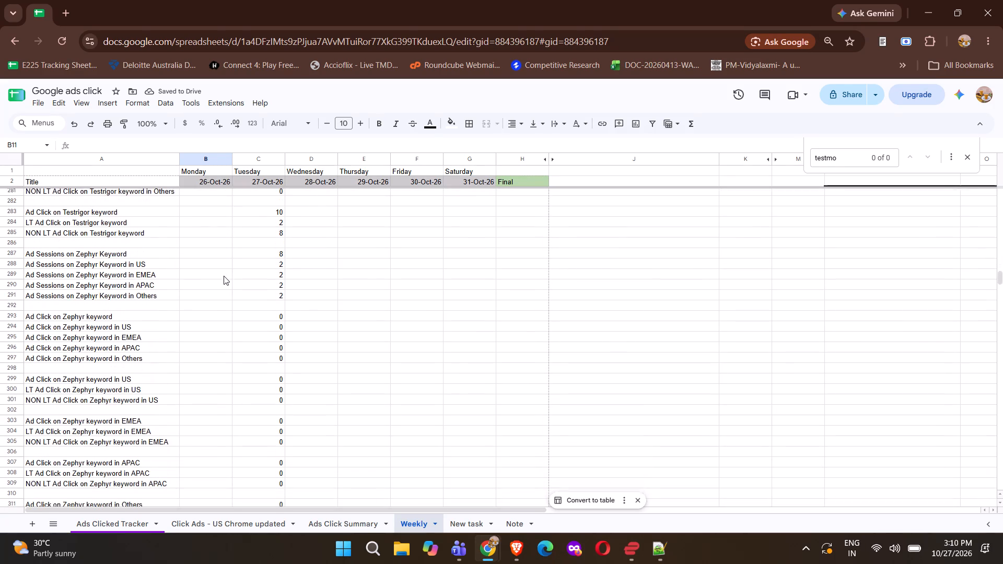
pyautogui.scroll(-6, 224, 276)
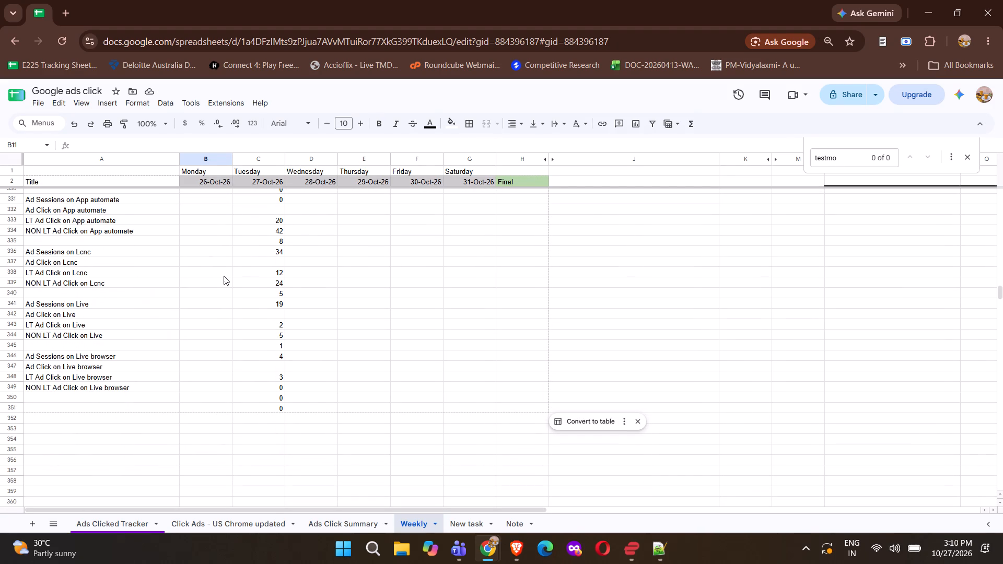
pyautogui.scroll(14, 224, 276)
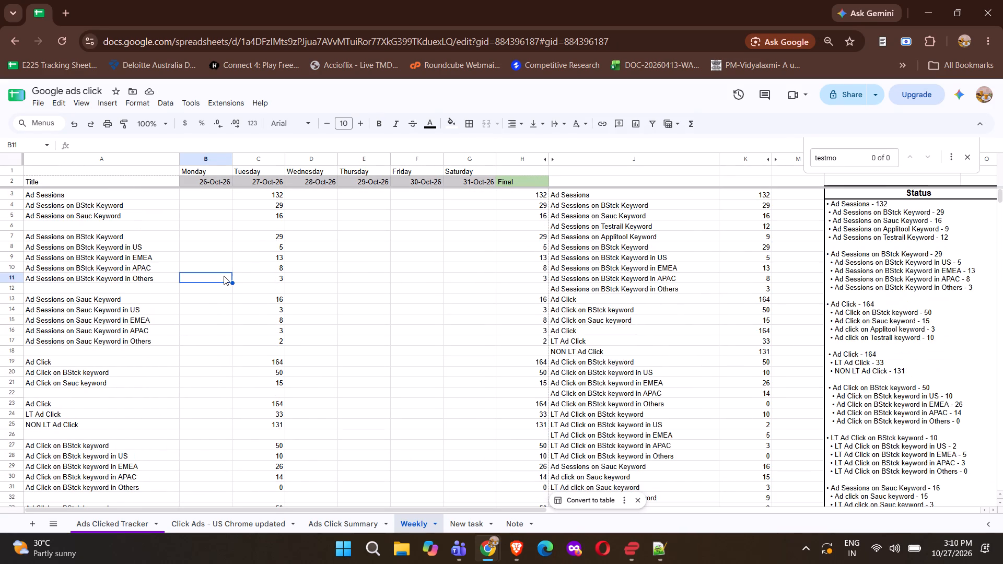
pyautogui.scroll(-2, 224, 276)
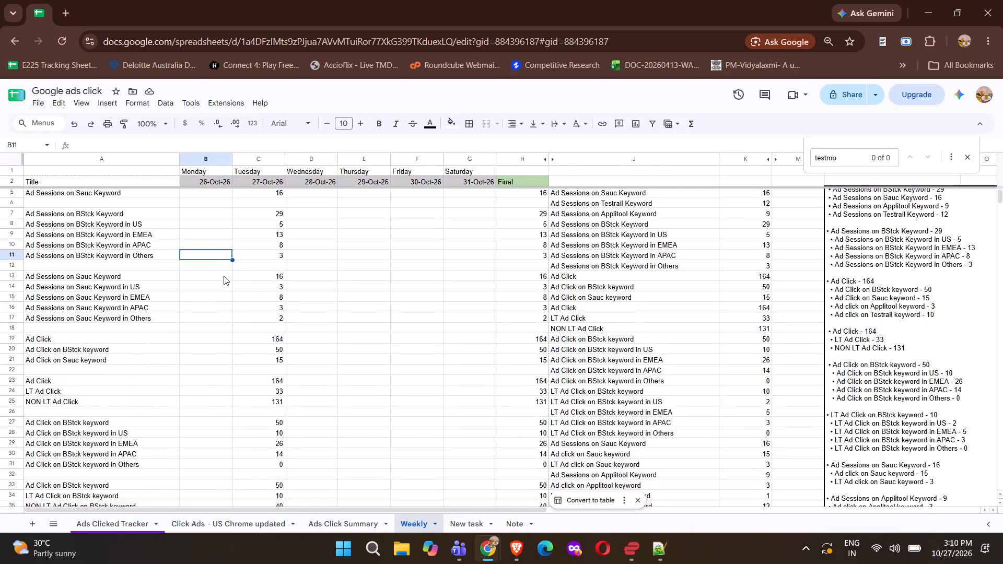
pyautogui.scroll(-2, 224, 276)
pyautogui.hscroll(2, 224, 276)
pyautogui.scroll(-2, 224, 276)
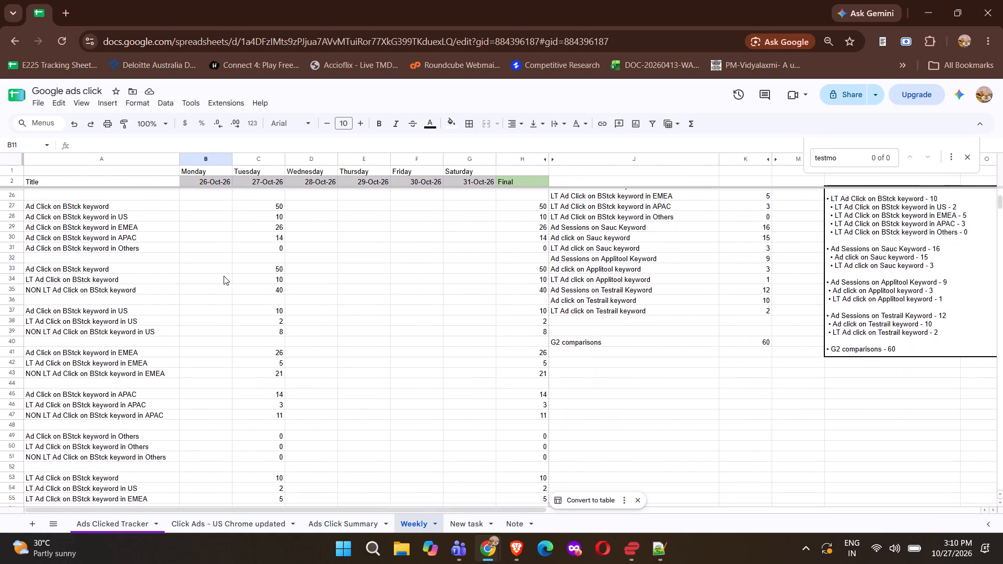
pyautogui.scroll(-5, 224, 276)
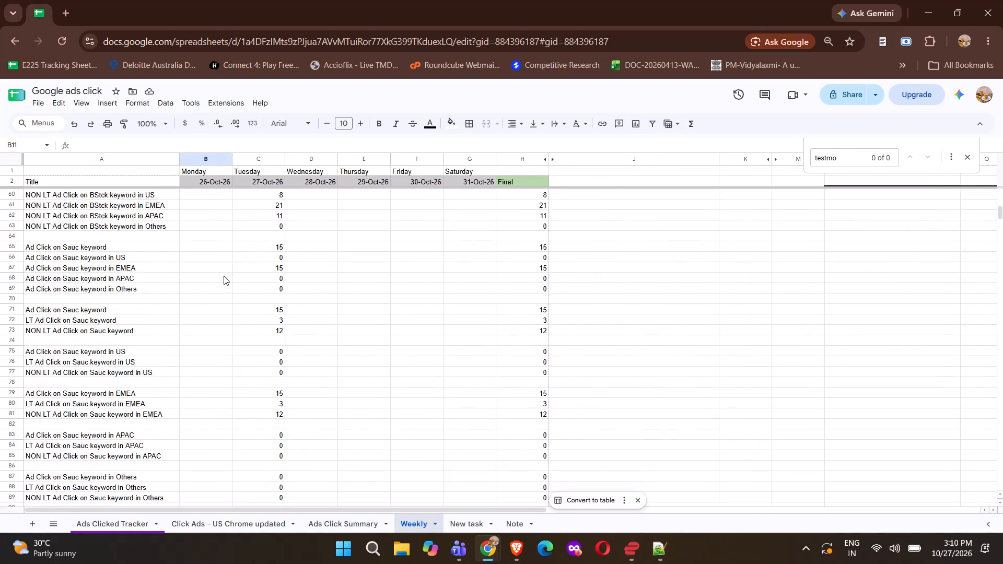
pyautogui.scroll(-8, 224, 276)
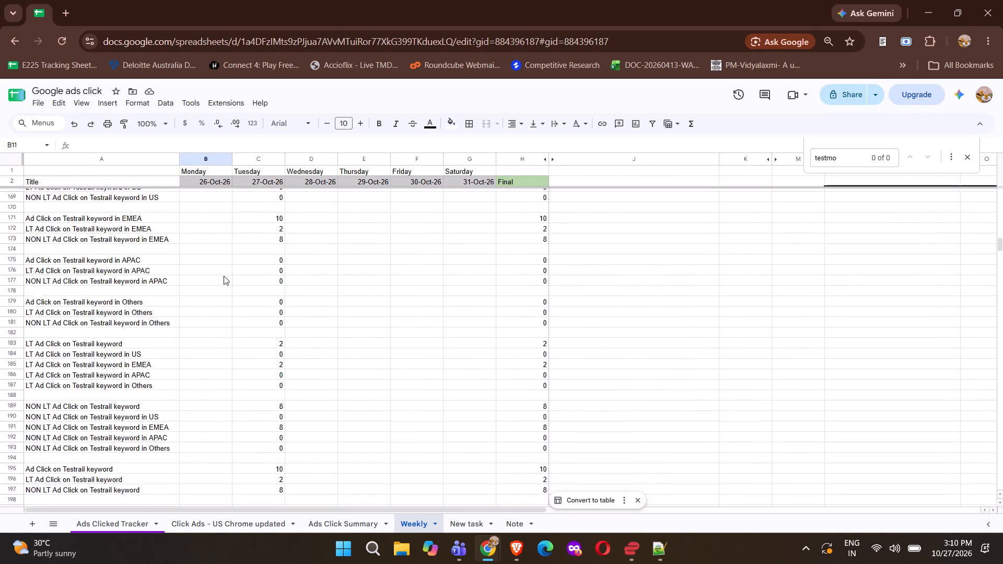
pyautogui.scroll(-4, 224, 276)
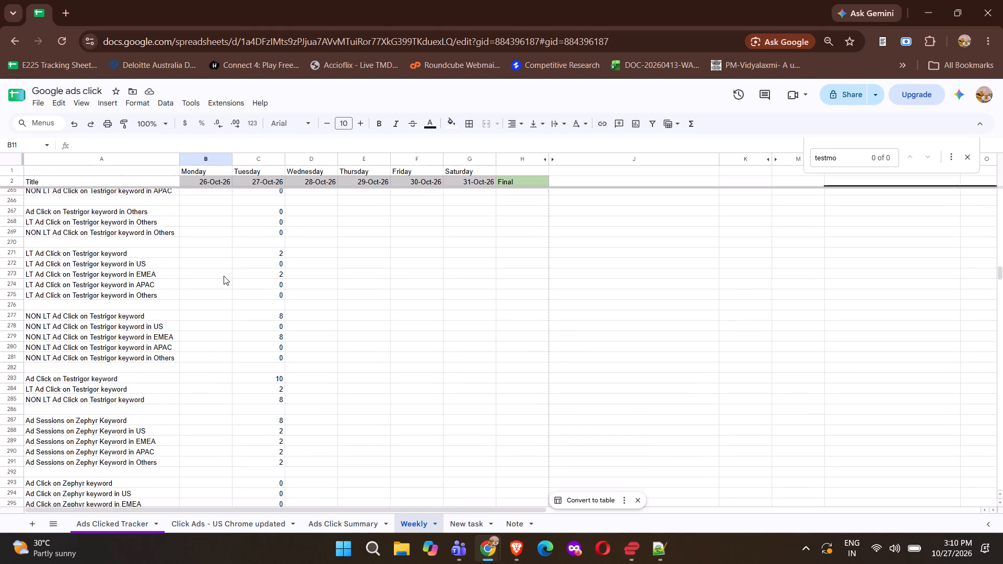
pyautogui.scroll(-3, 224, 276)
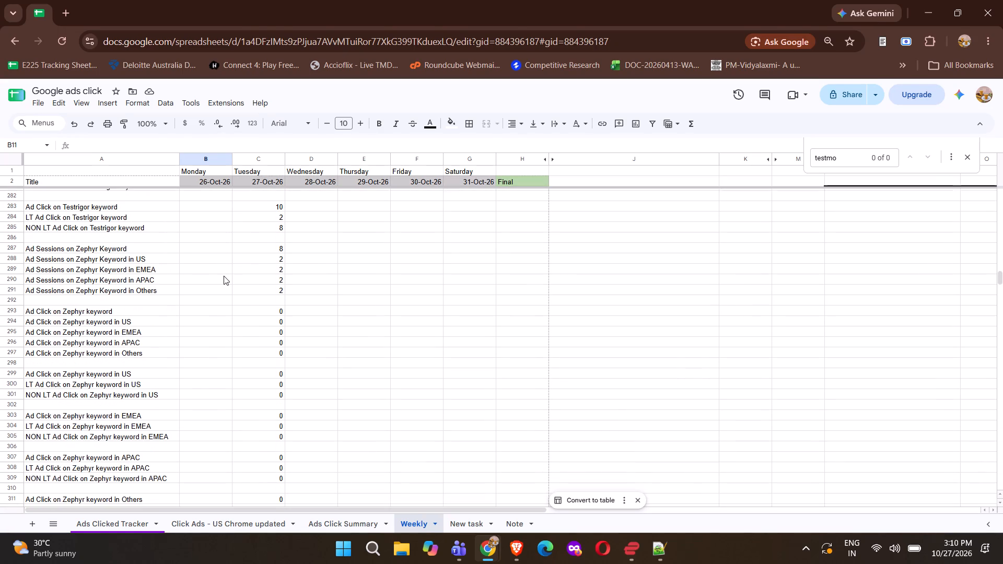
pyautogui.scroll(-3, 224, 276)
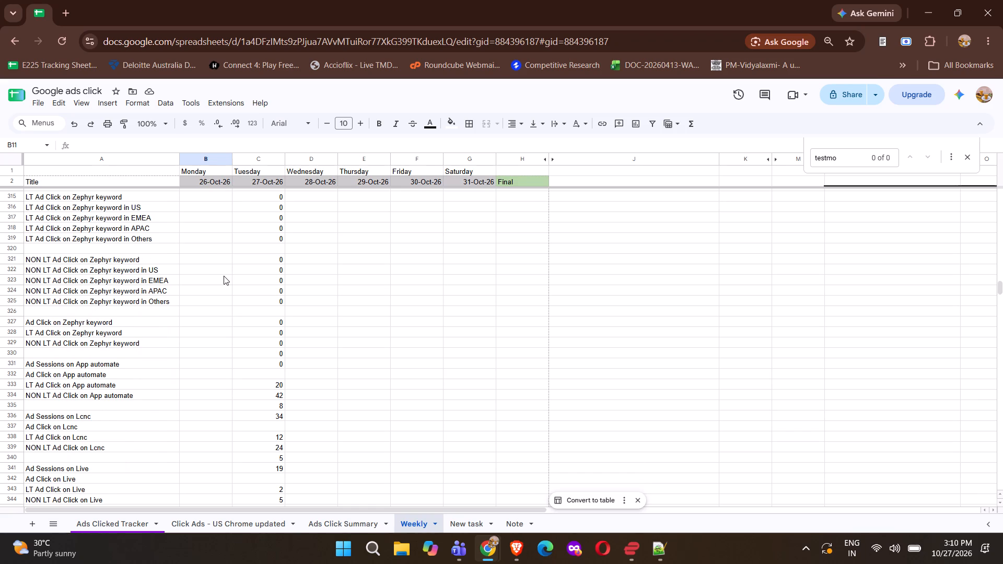
# Compare the Zephyr and App automate row order on the master copy's Sheet Status sheet with the rows on Google ads click's Weekly sheet.
pyautogui.hotkey('alt', 'Tab')
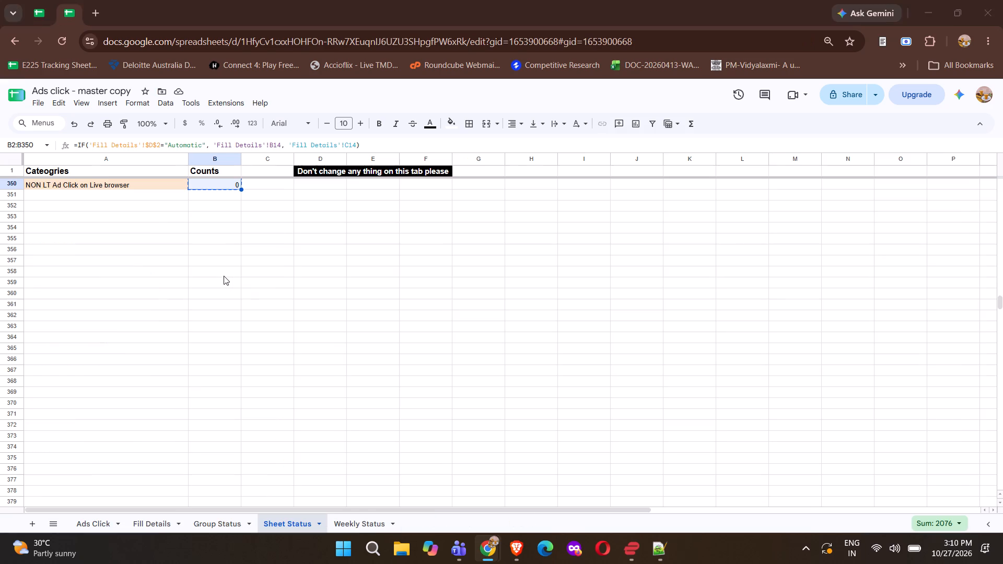
pyautogui.scroll(5, 224, 276)
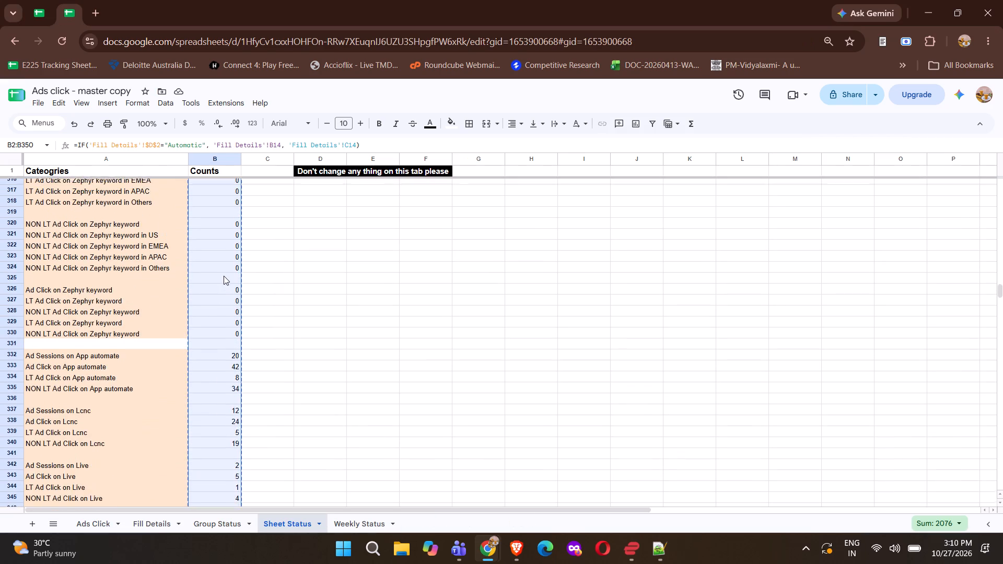
pyautogui.scroll(4, 224, 276)
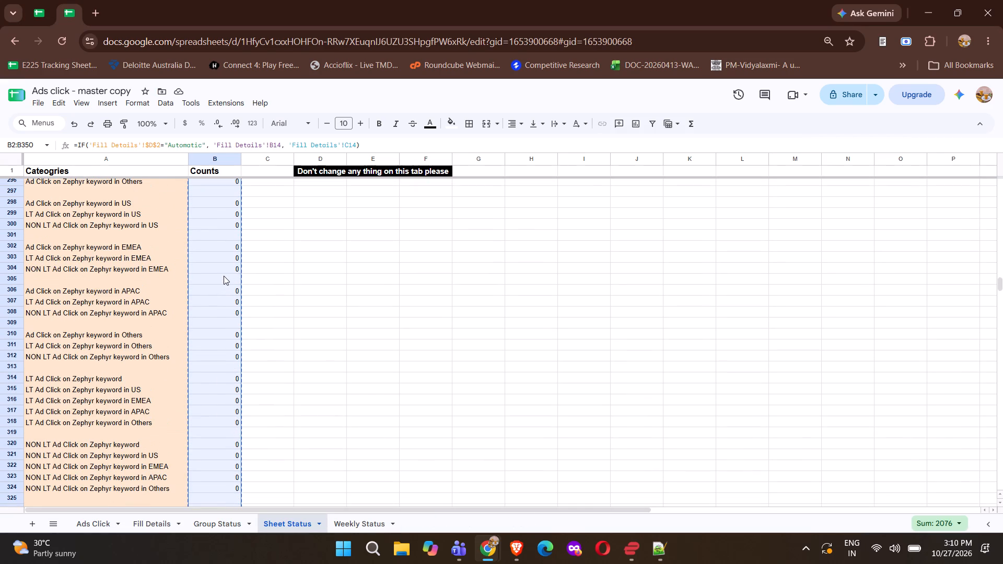
pyautogui.scroll(-2, 224, 276)
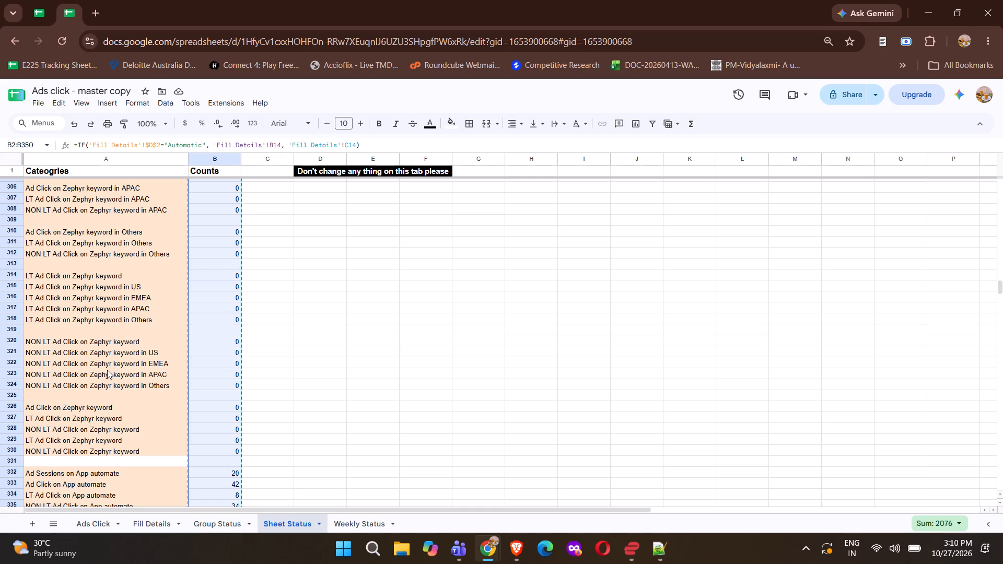
pyautogui.hotkey('alt', 'Tab')
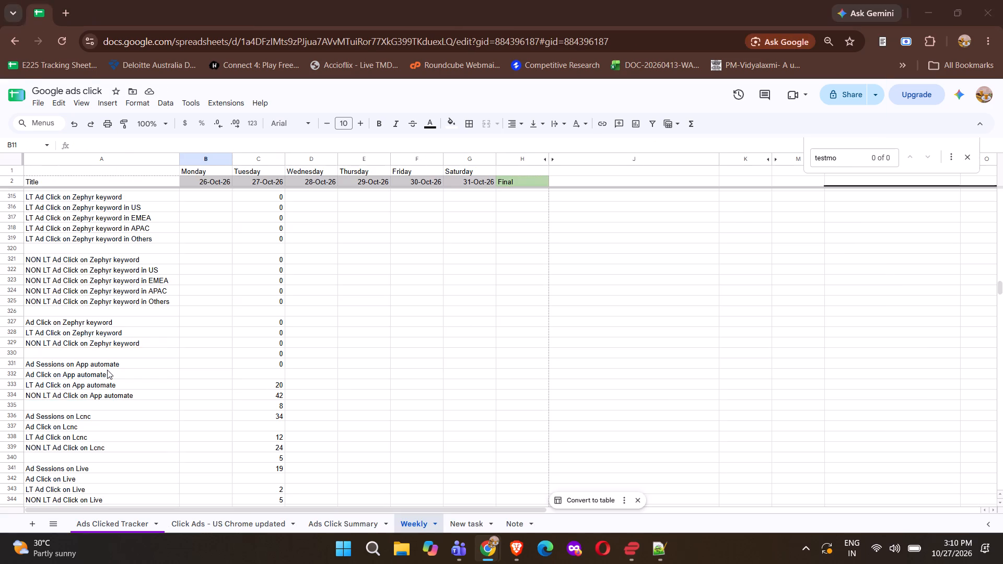
pyautogui.scroll(1, 107, 370)
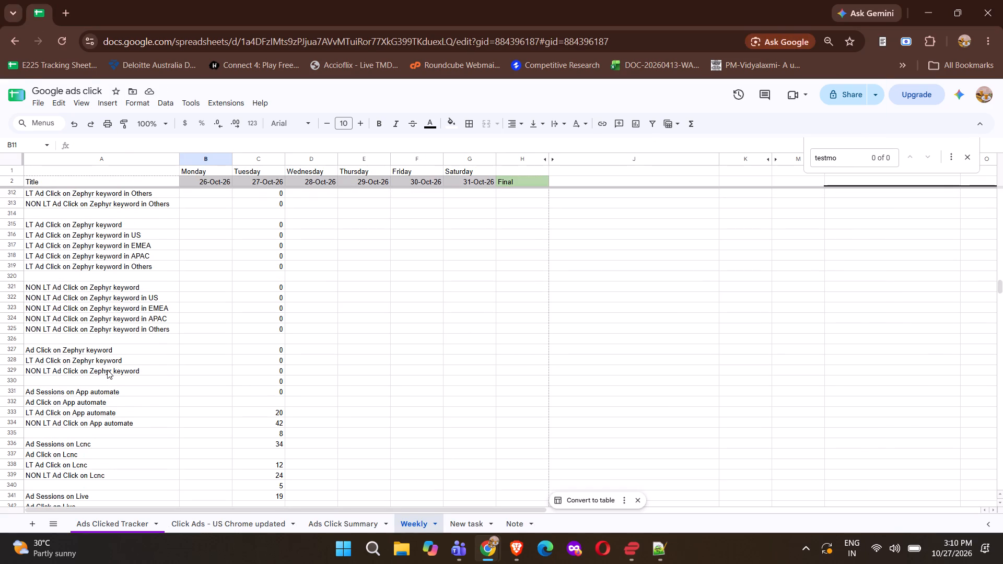
pyautogui.hotkey('alt', 'Tab')
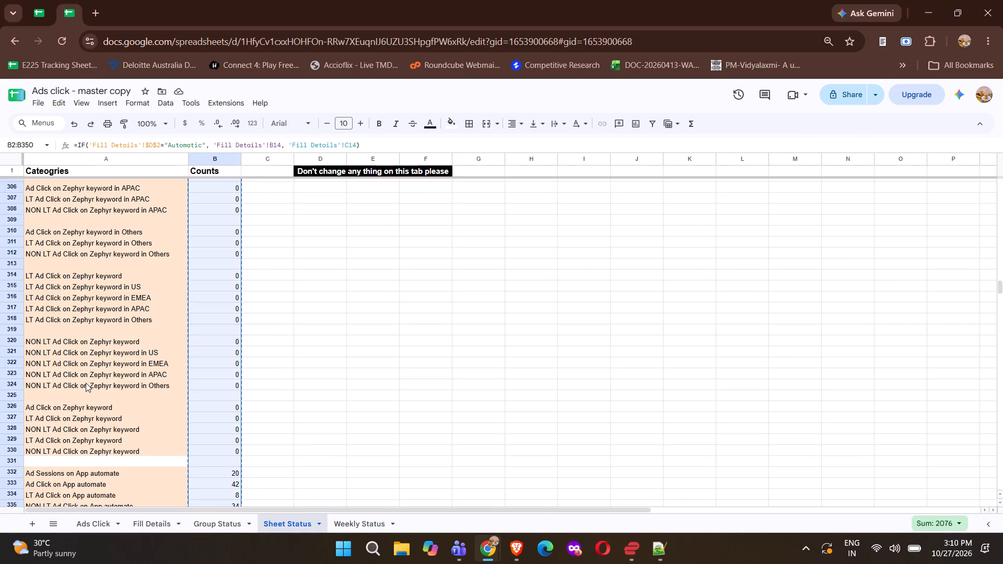
pyautogui.scroll(4, 86, 383)
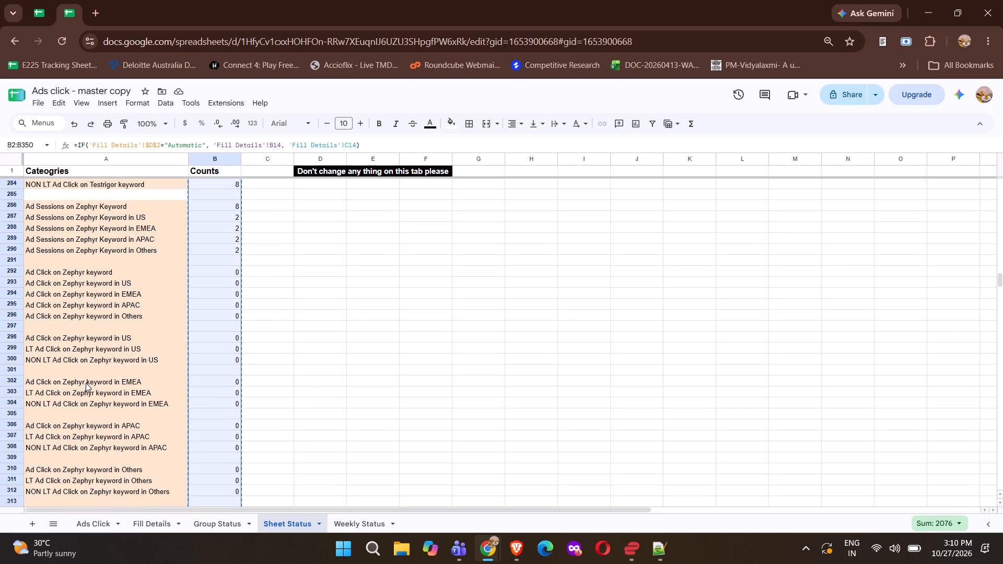